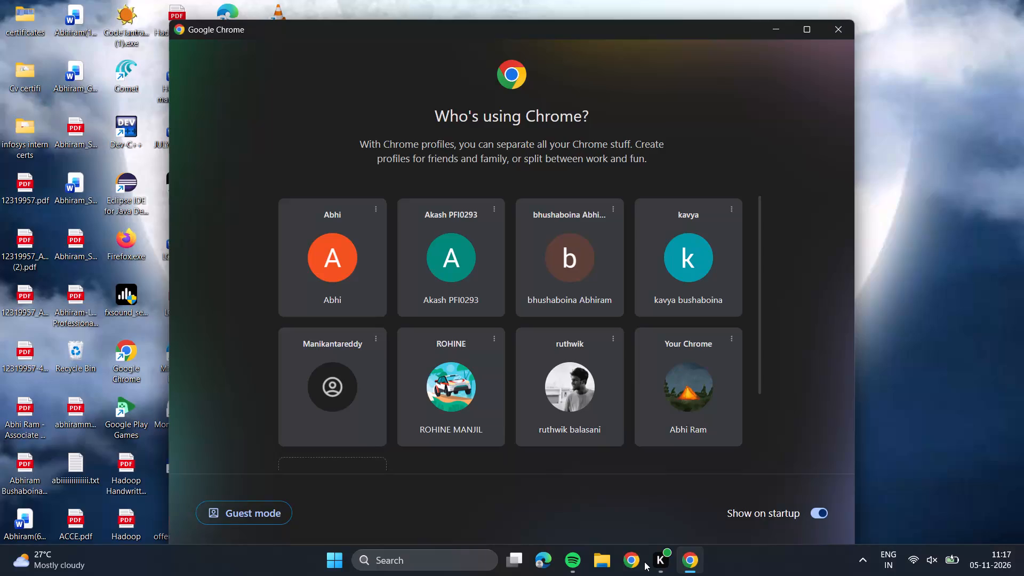
Open the Chrome profile with the brown "b" avatar and restore the pages from its previous session.
click(578, 278)
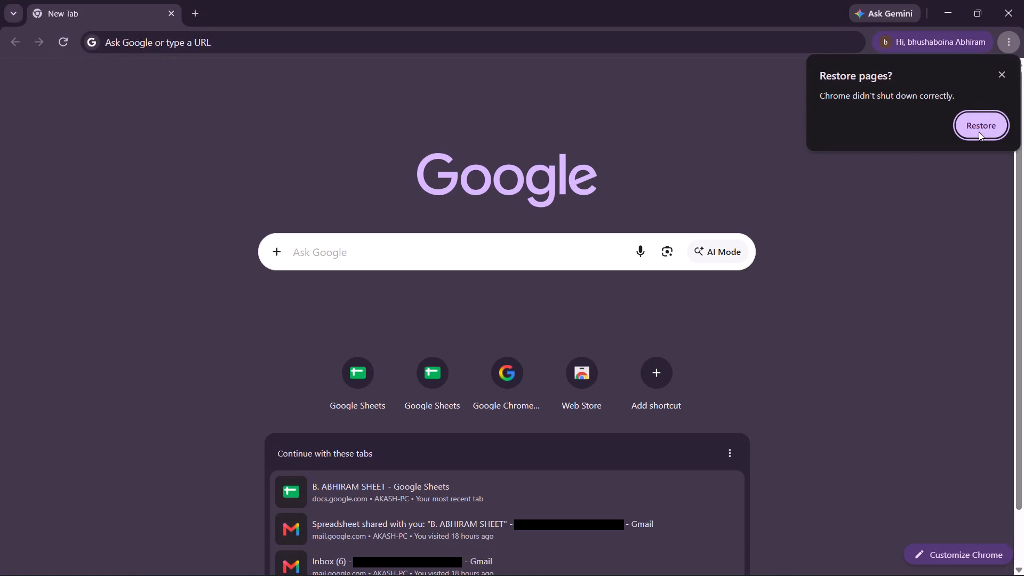
click(979, 132)
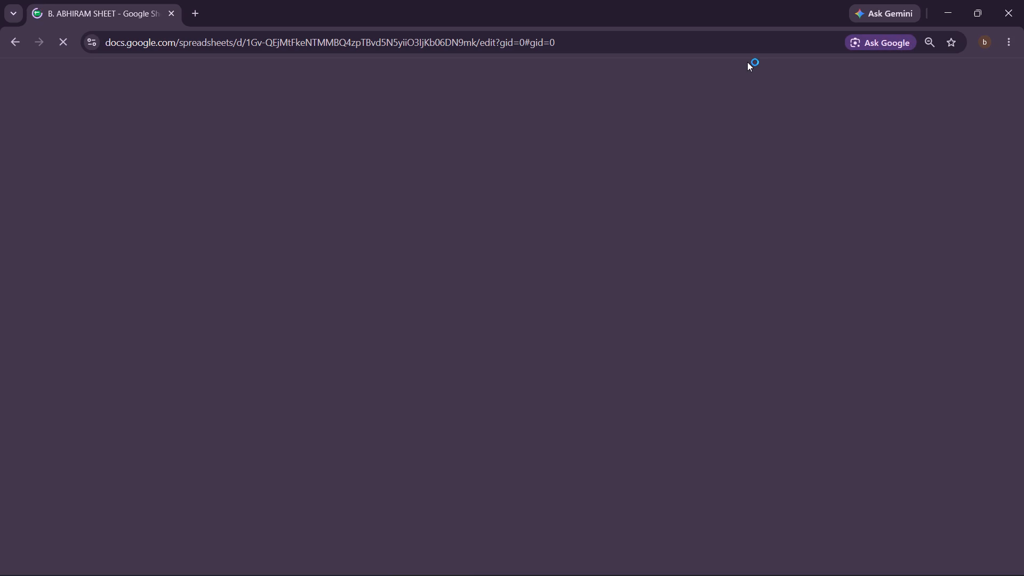
Look through the Lead Gen Sheet to the last filled lead rows and examine their status entries.
scroll(623, 296, down, 3)
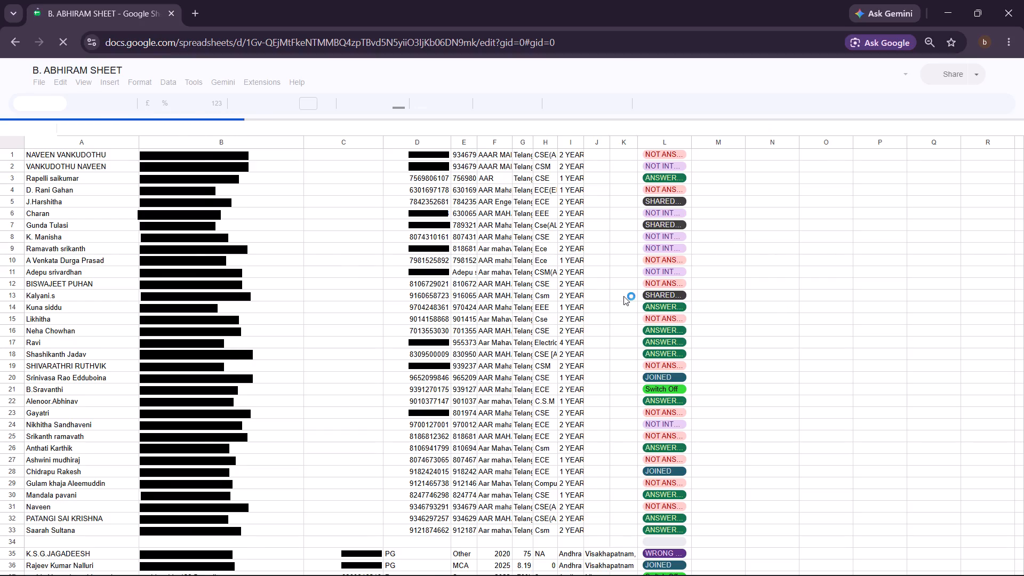
scroll(623, 296, down, 15)
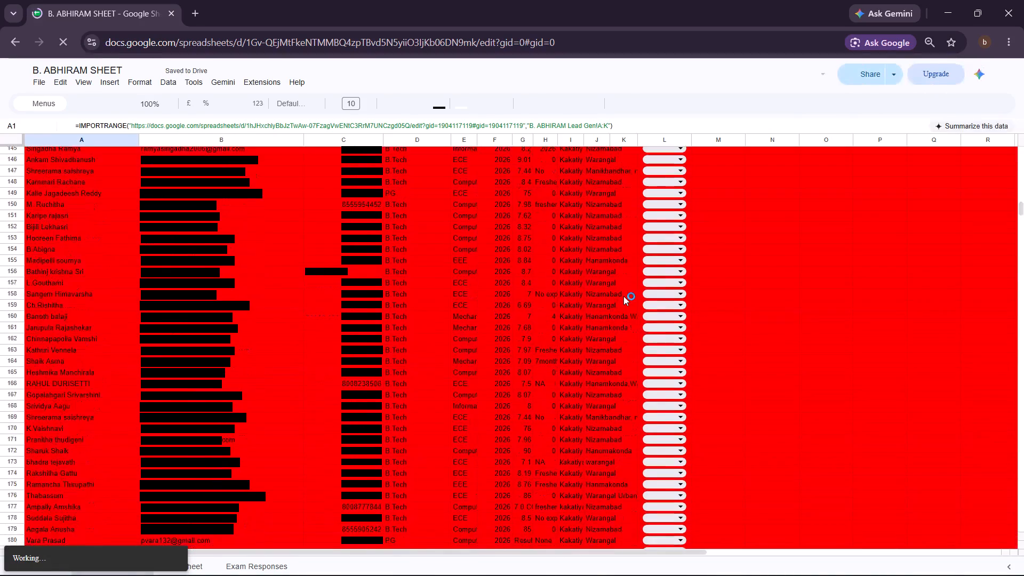
scroll(623, 296, down, 11)
scroll(623, 296, up, 1)
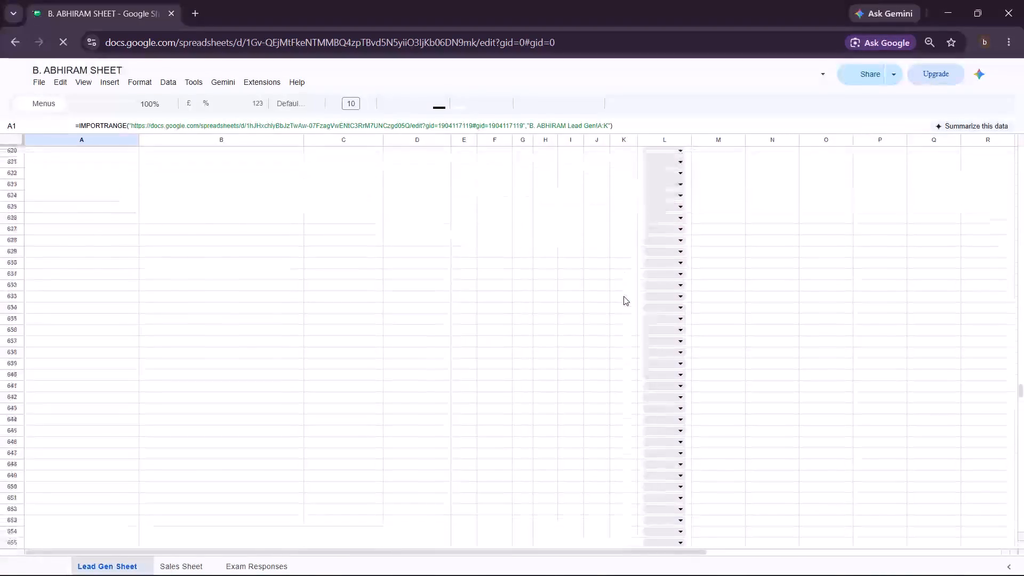
scroll(623, 296, up, 1)
scroll(623, 296, down, 5)
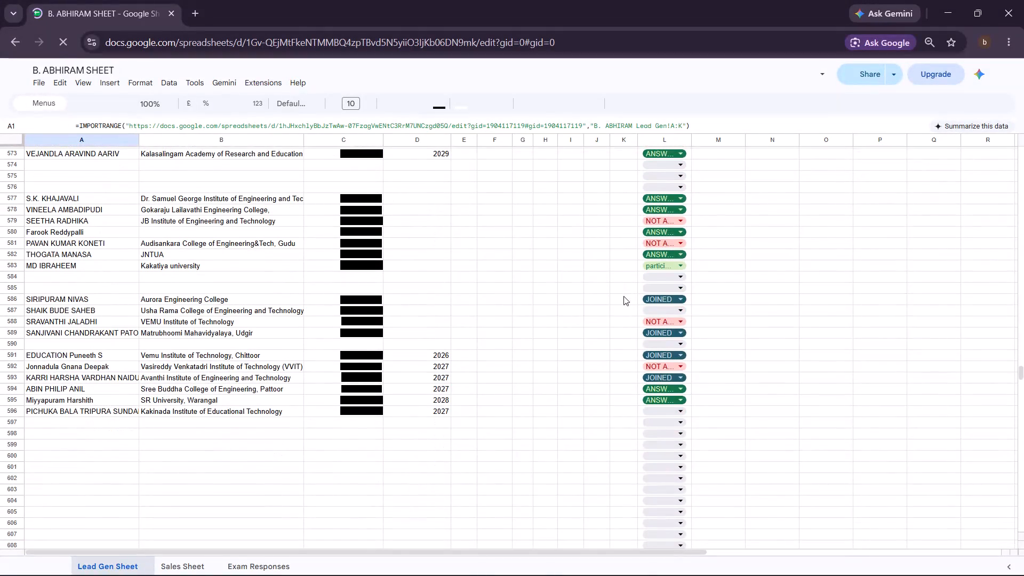
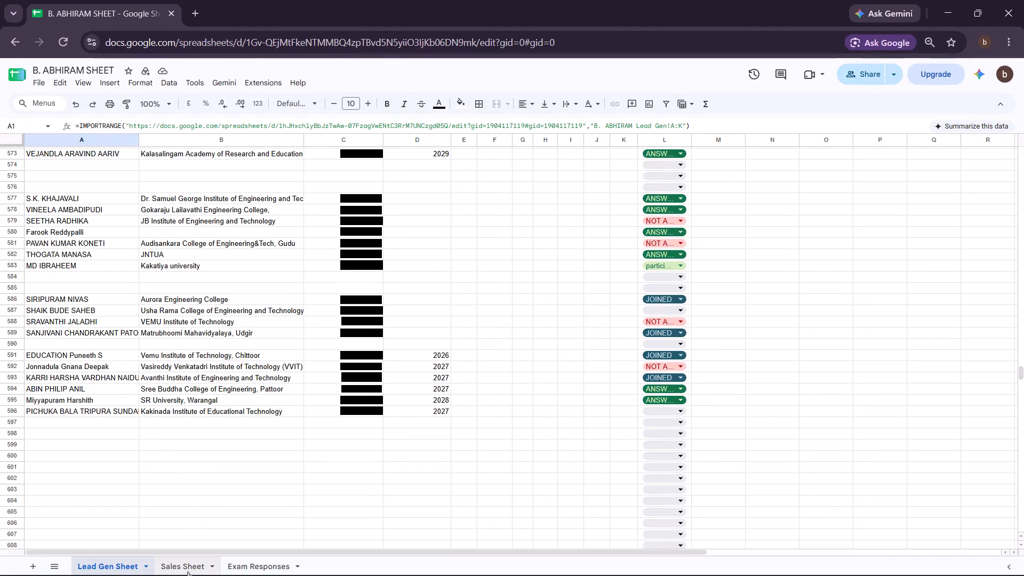
Switch to the Sales Sheet and look through its rows down to the last filled entries and their statuses.
click(188, 572)
scroll(195, 471, down, 6)
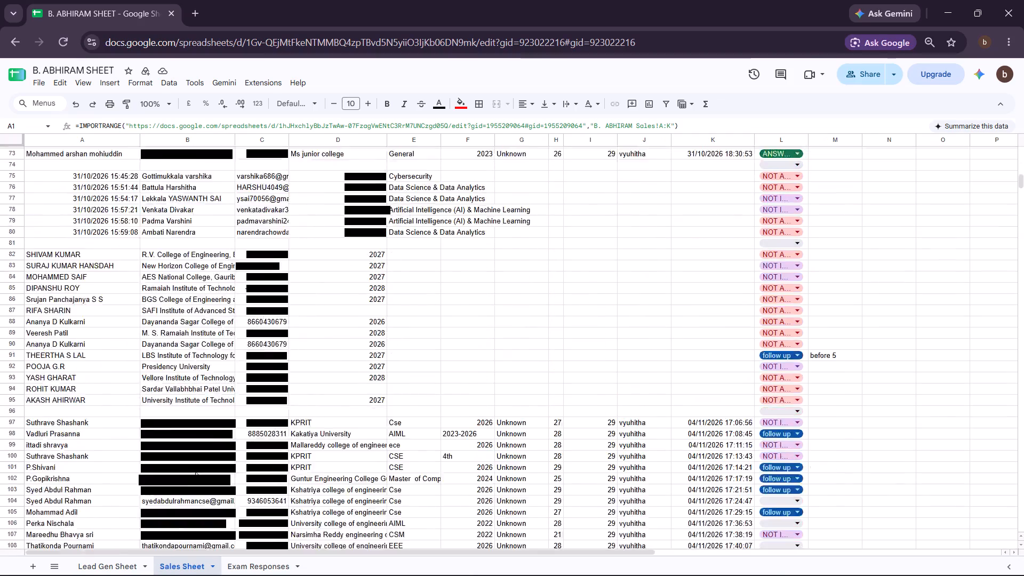
scroll(195, 471, down, 2)
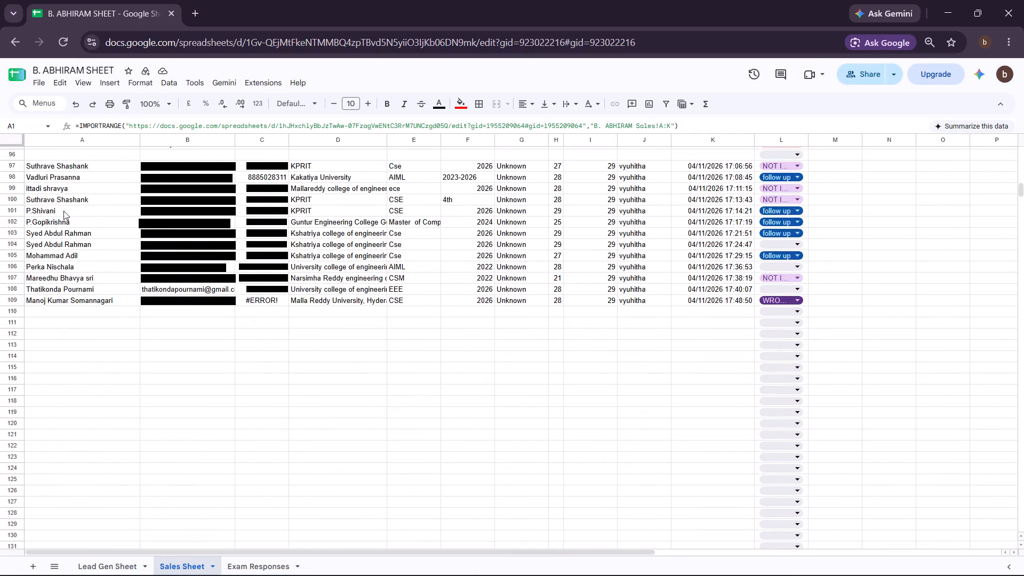
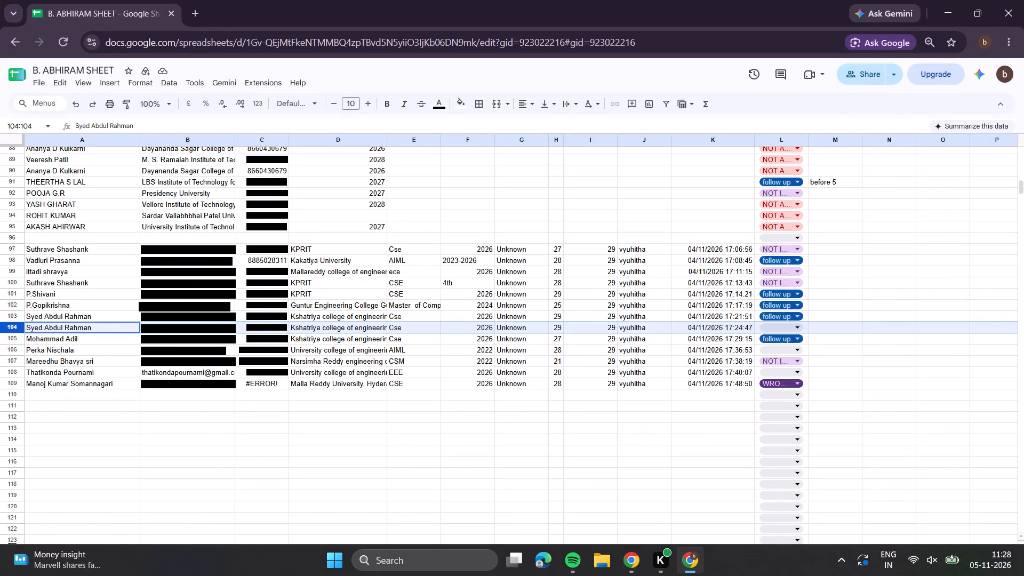
Select the entire row 106 in the Sales Sheet to examine that lead's details and status.
click(10, 350)
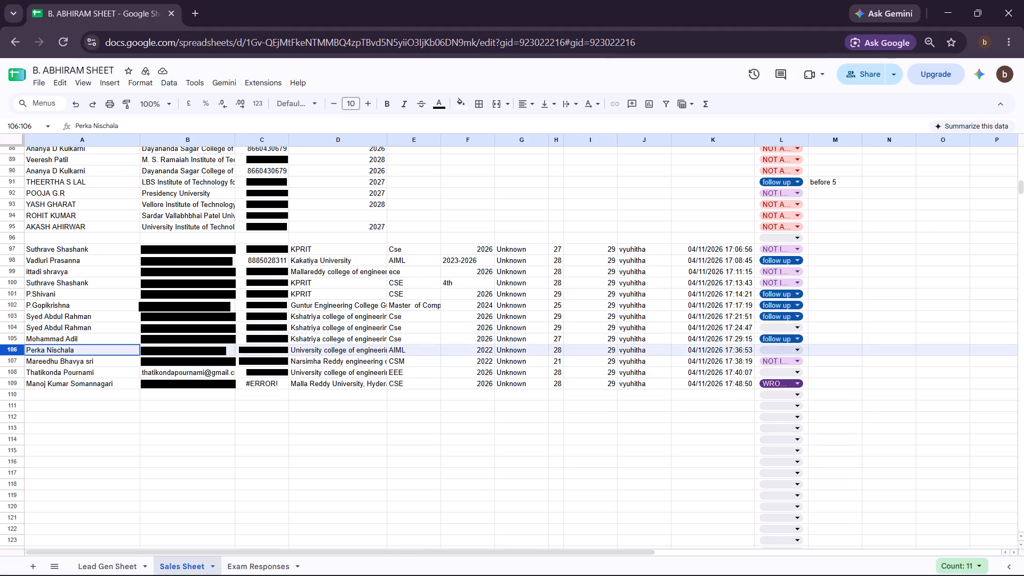
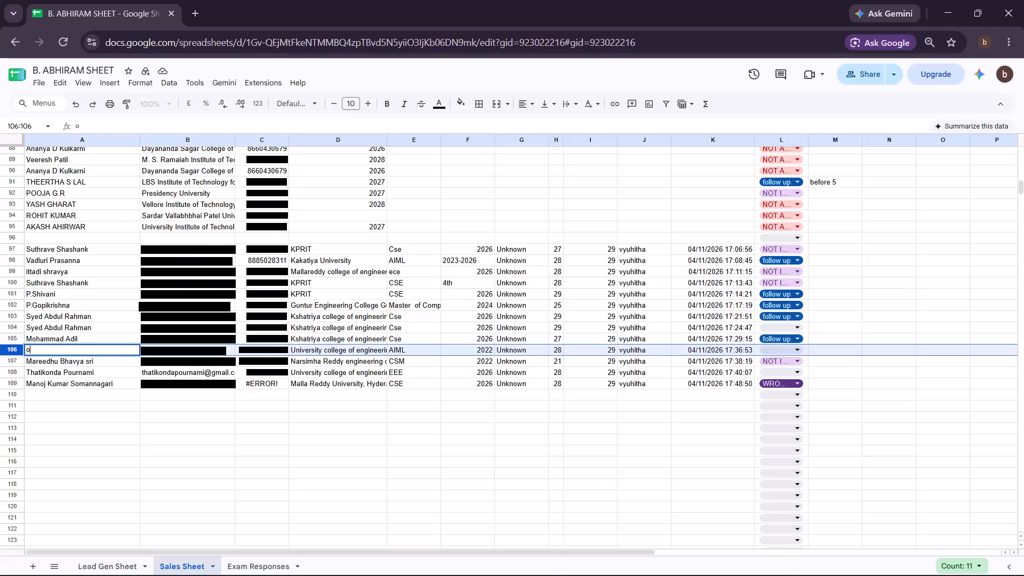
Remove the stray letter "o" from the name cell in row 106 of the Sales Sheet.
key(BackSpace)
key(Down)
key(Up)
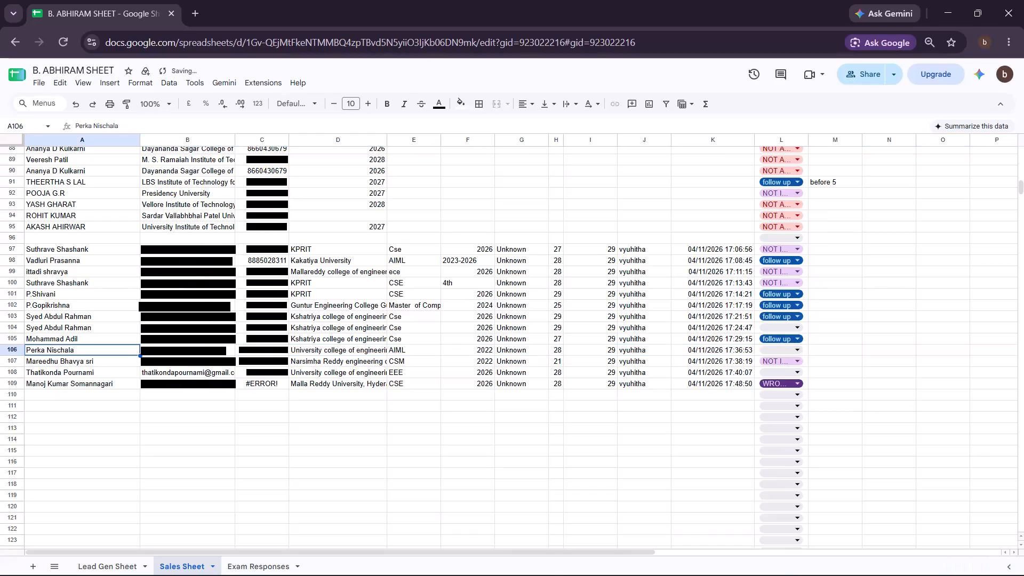
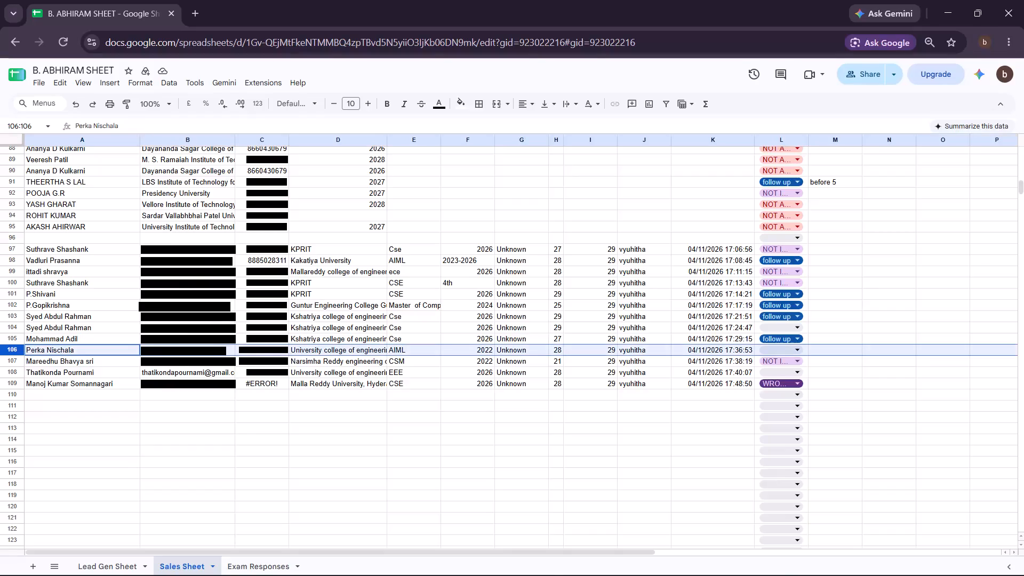
Review the lead entries in rows 104 and 105 of the Sales Sheet.
click(11, 337)
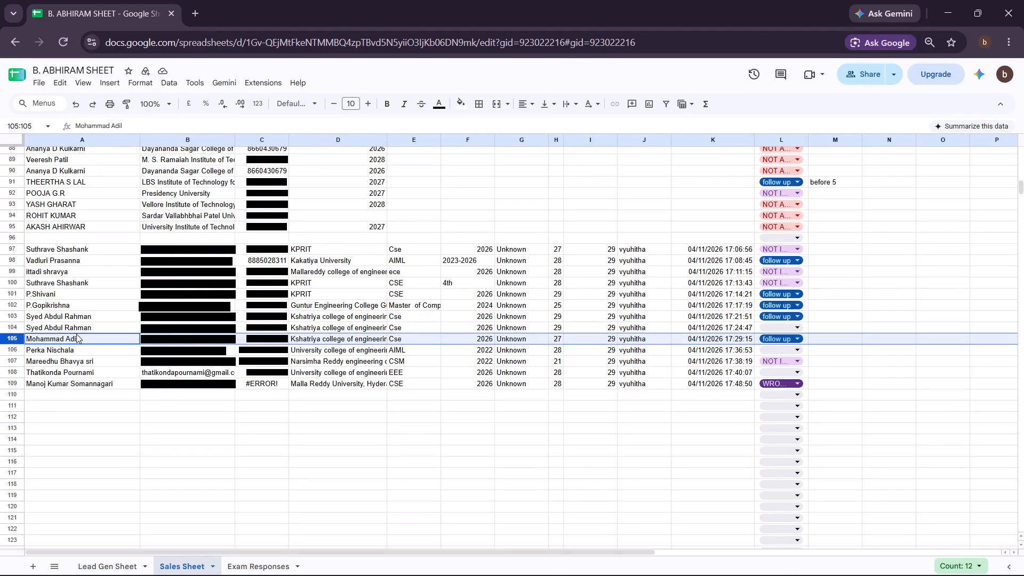
click(13, 326)
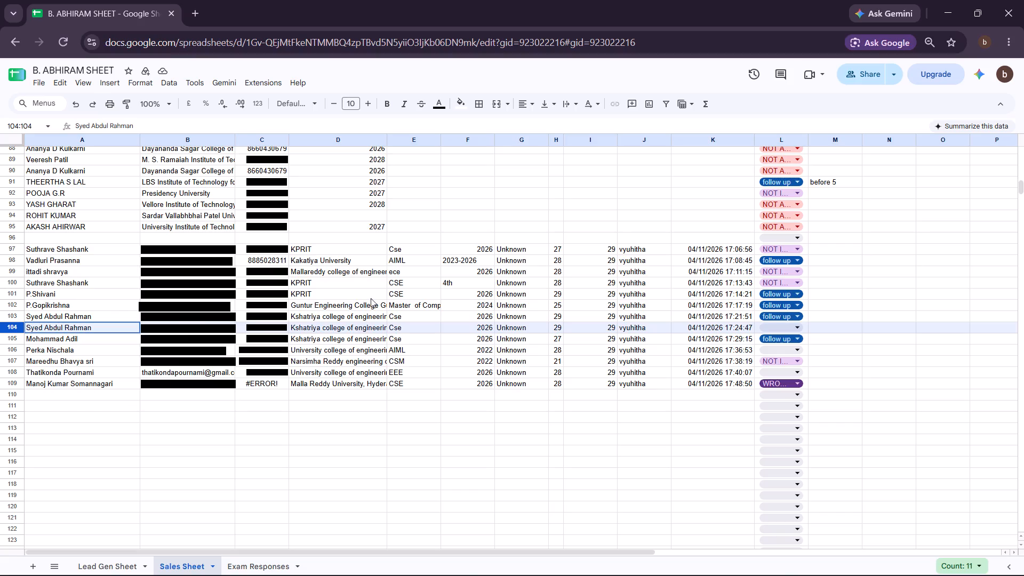
scroll(676, 359, up, 1)
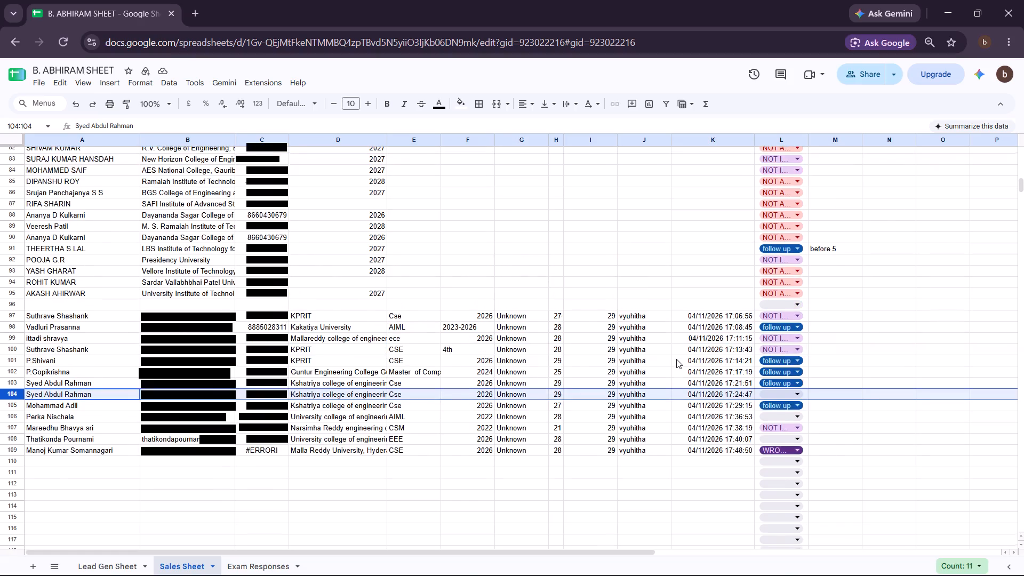
scroll(676, 359, down, 2)
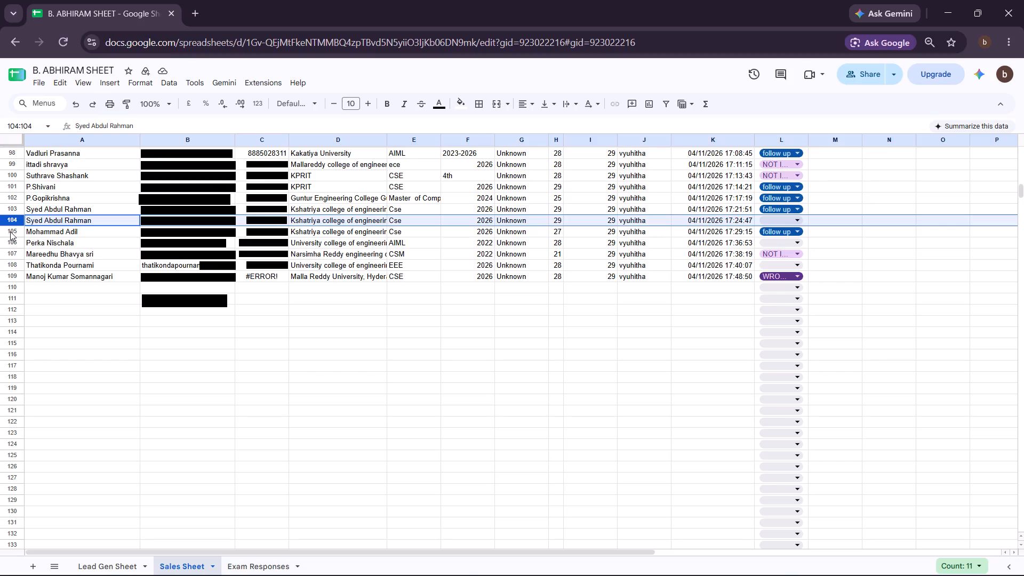
click(10, 231)
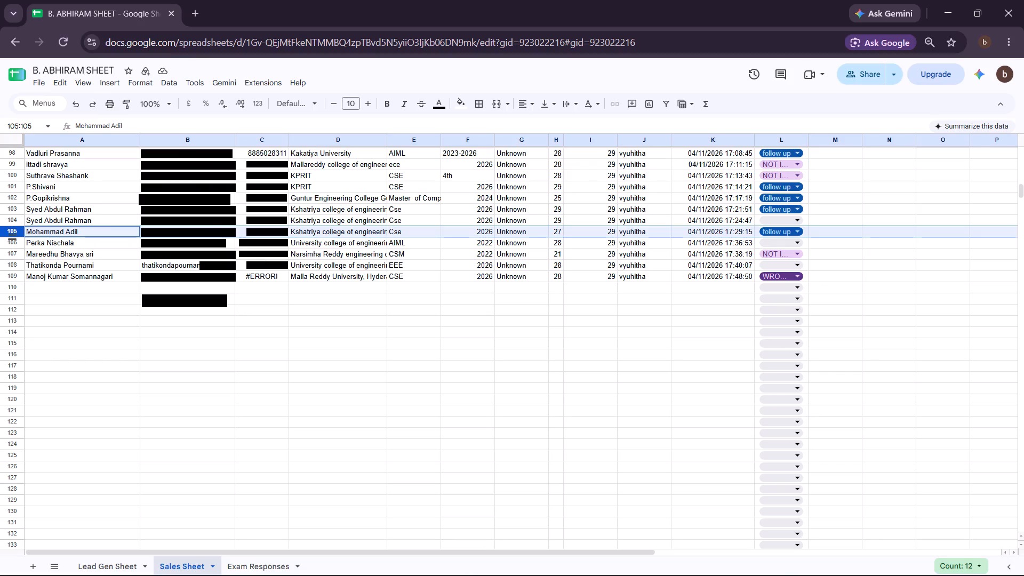
Set the status of the lead in row 108 of the Sales Sheet to NOT INTERESTED.
click(19, 262)
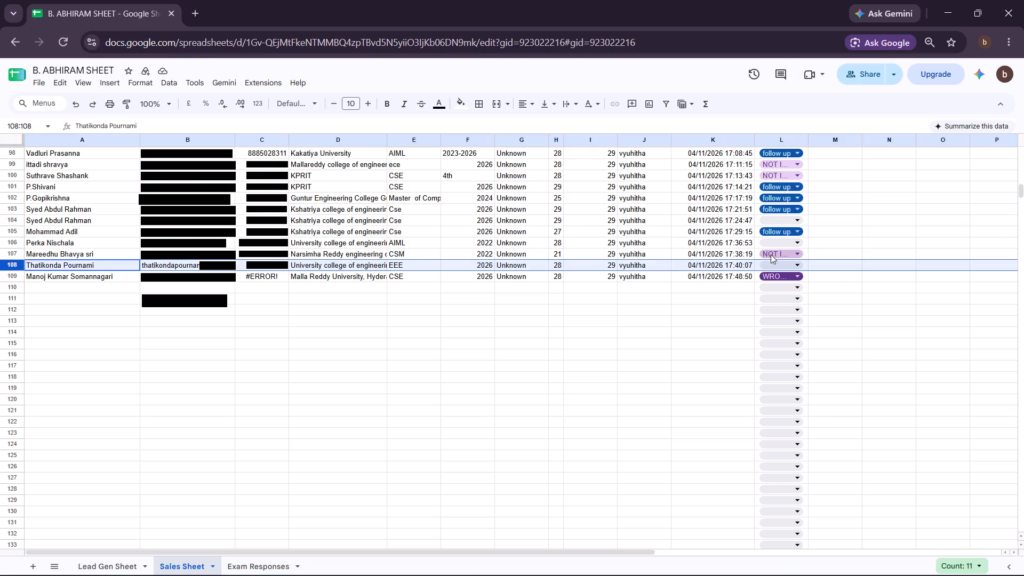
click(782, 267)
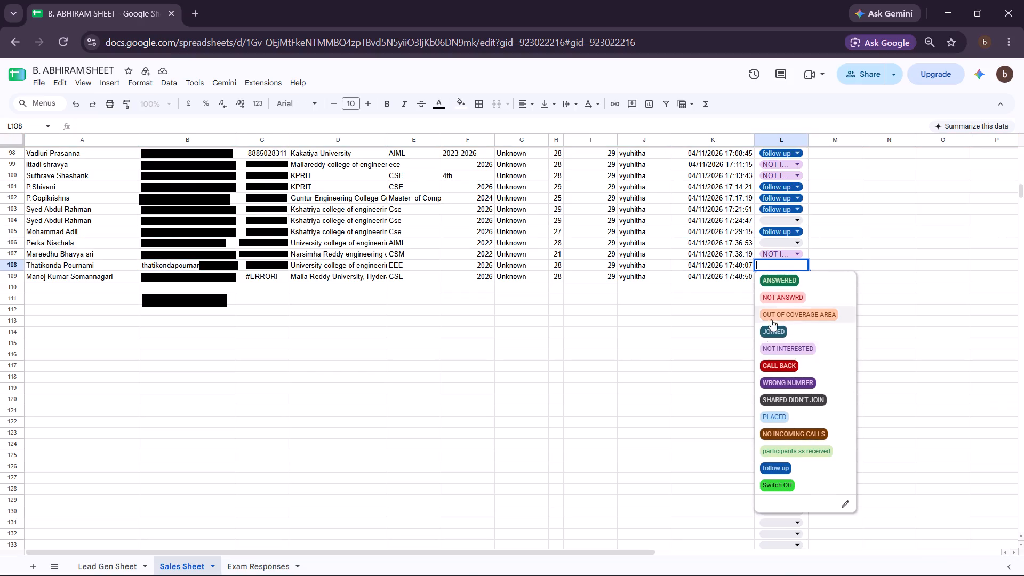
click(783, 347)
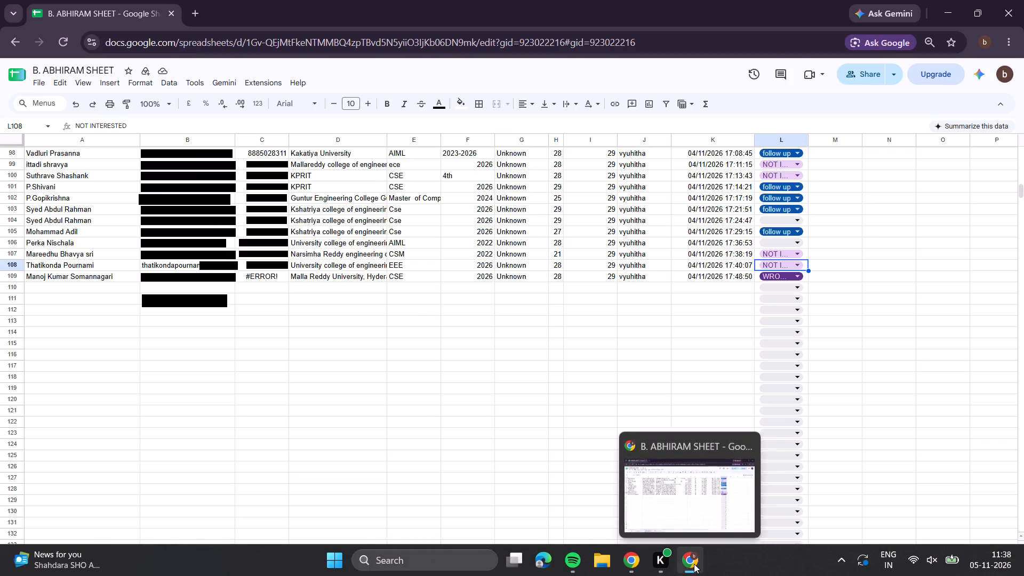
Return to the spreadsheet window and check the lead entry in row 109 of the Sales Sheet.
click(690, 506)
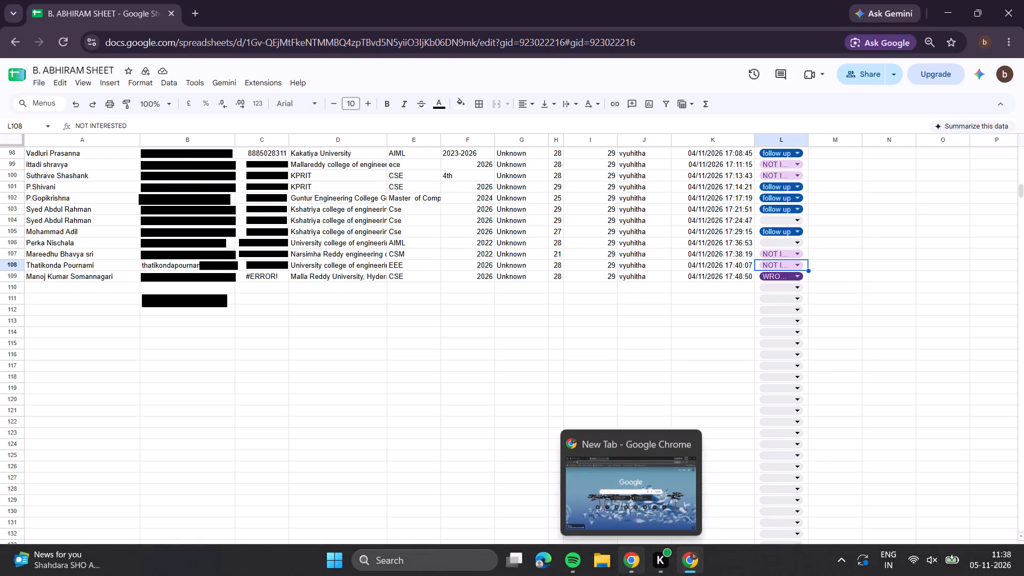
scroll(297, 177, up, 2)
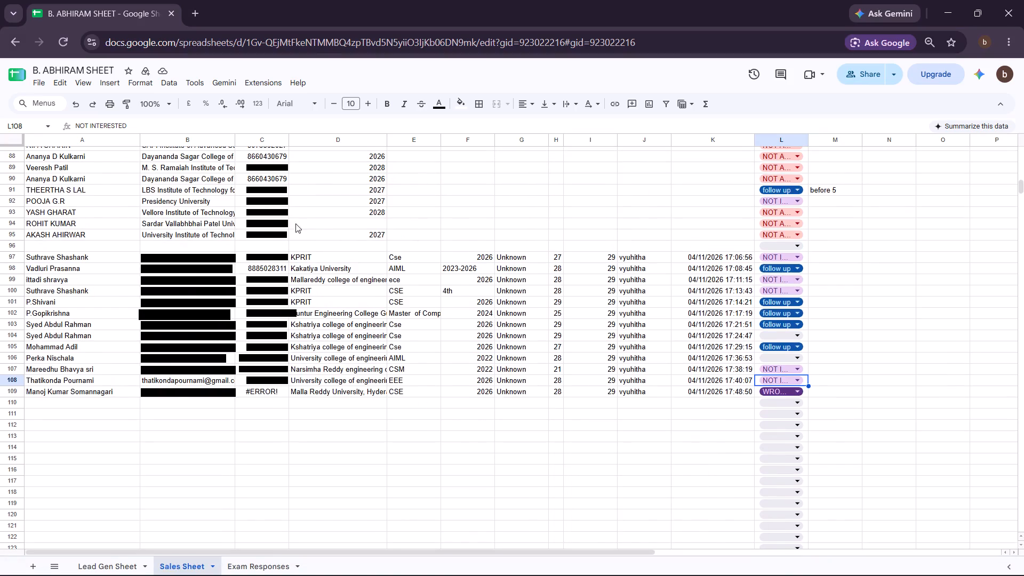
click(6, 393)
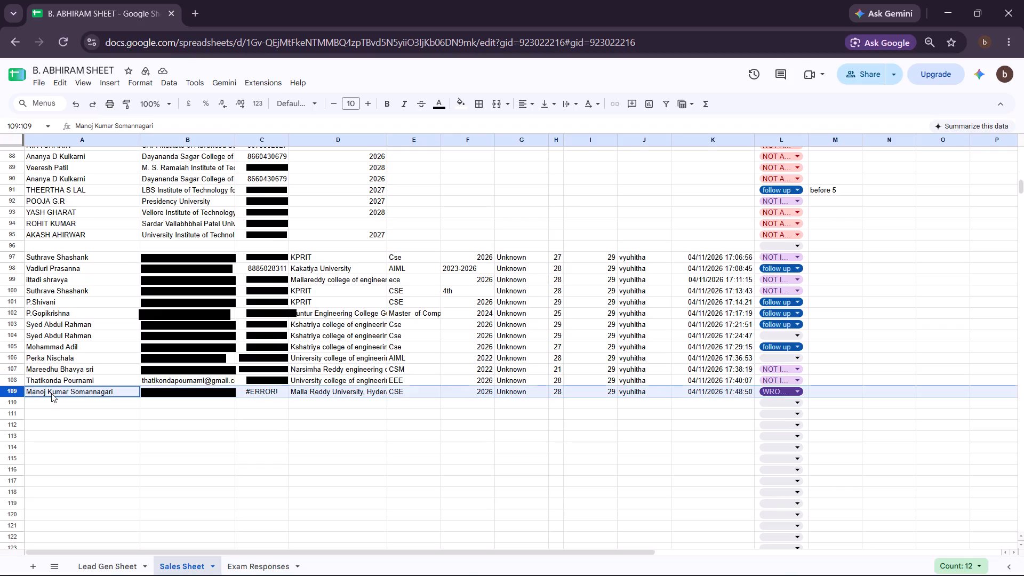
click(51, 393)
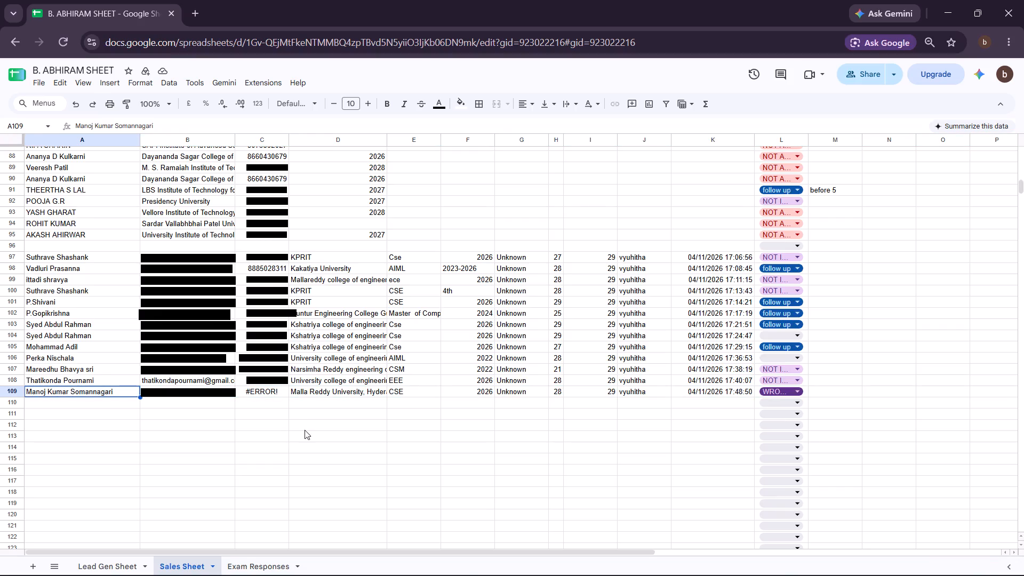
Look through the entries on the Exam Responses sheet and recheck the latest rows of the Sales Sheet.
click(247, 558)
scroll(285, 364, down, 2)
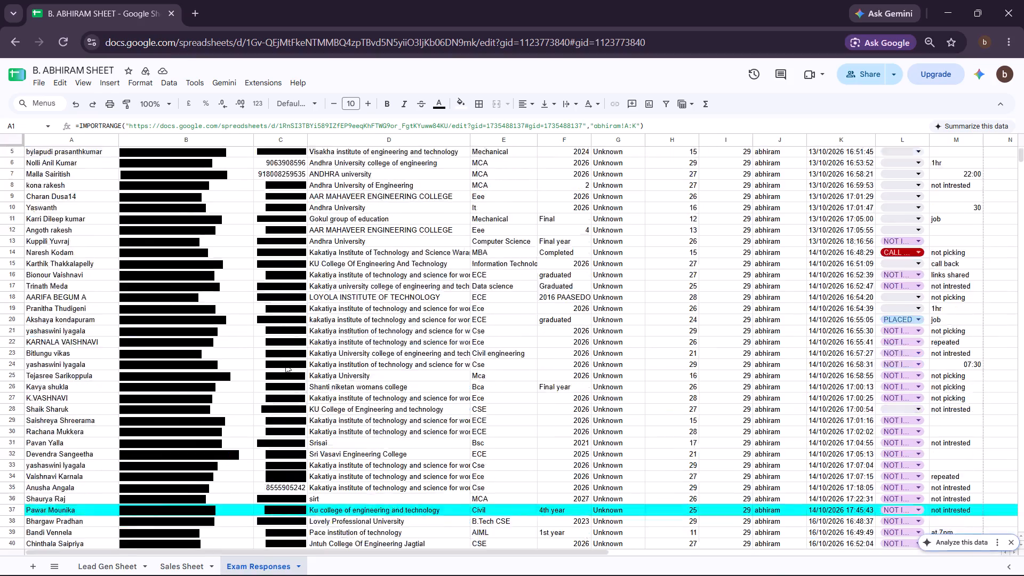
scroll(285, 364, down, 3)
scroll(285, 364, up, 2)
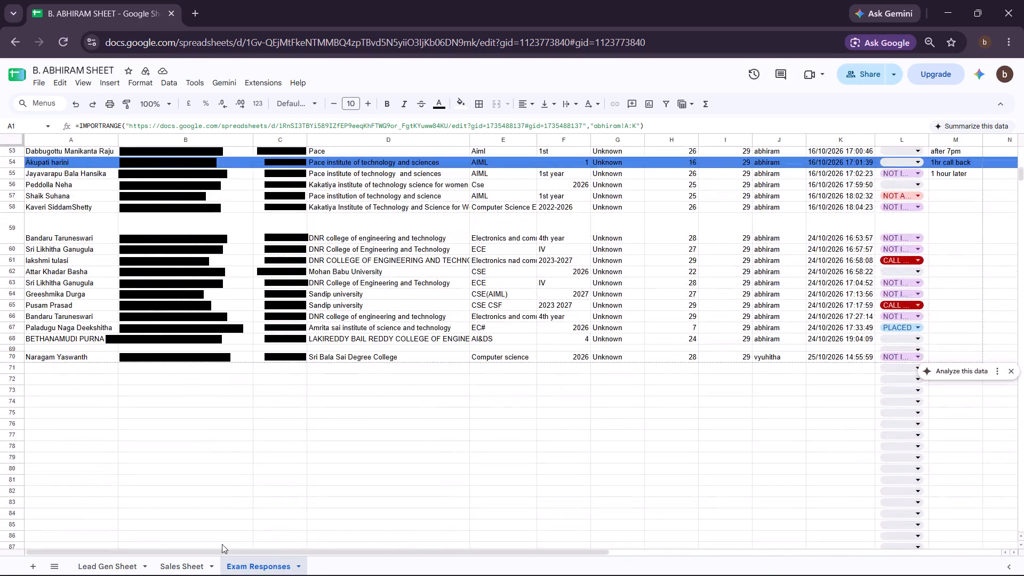
click(174, 571)
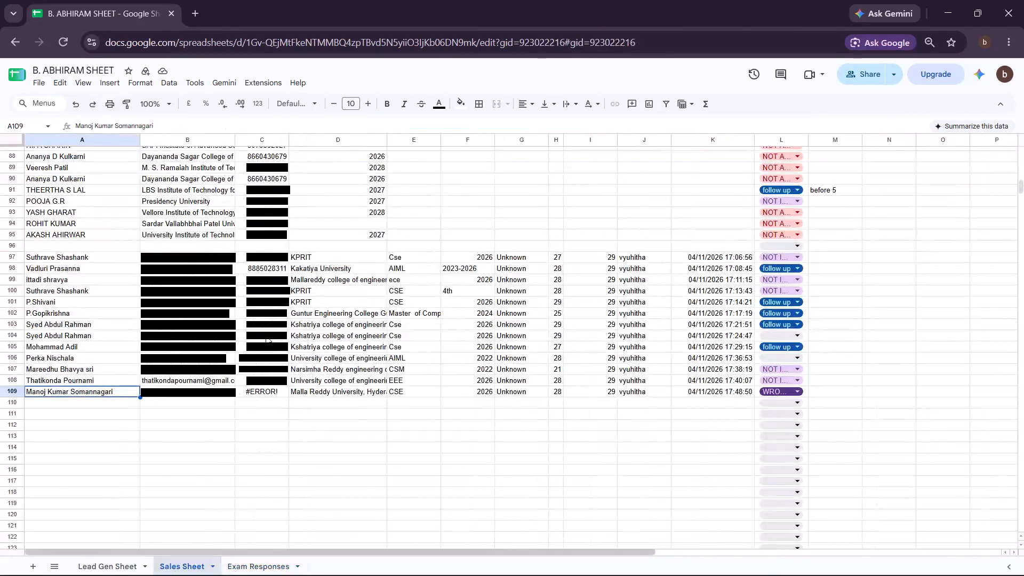
scroll(266, 335, up, 1)
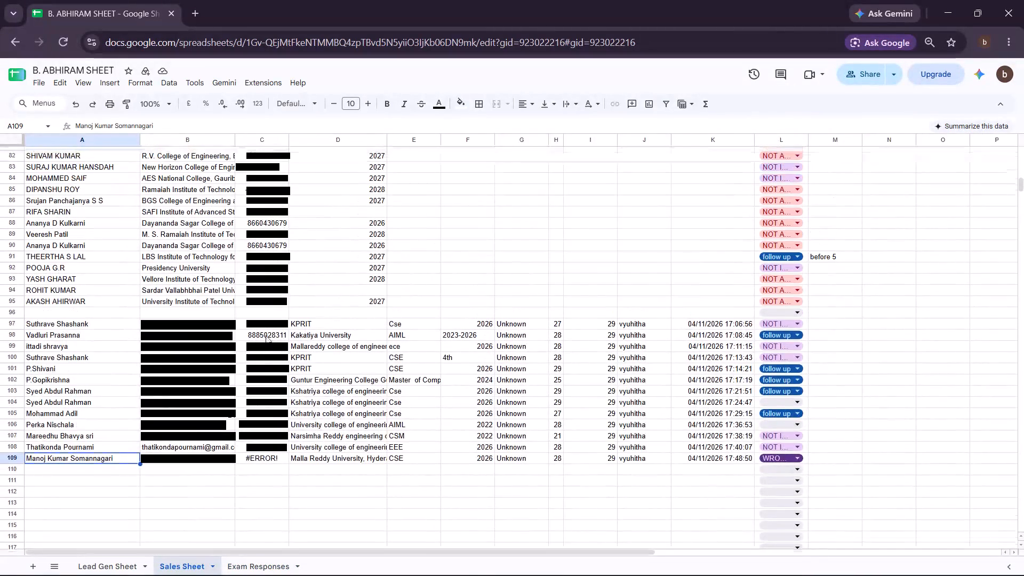
scroll(266, 335, down, 1)
Look through the Lead Gen Sheet for the newest leads without a status, from row 599 on.
click(102, 564)
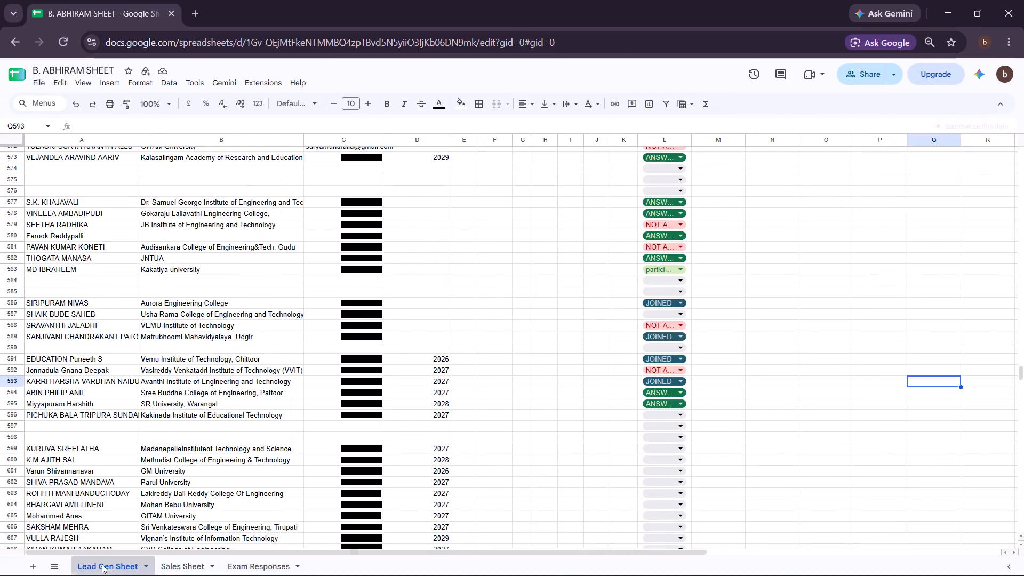
scroll(244, 351, down, 6)
scroll(244, 351, up, 7)
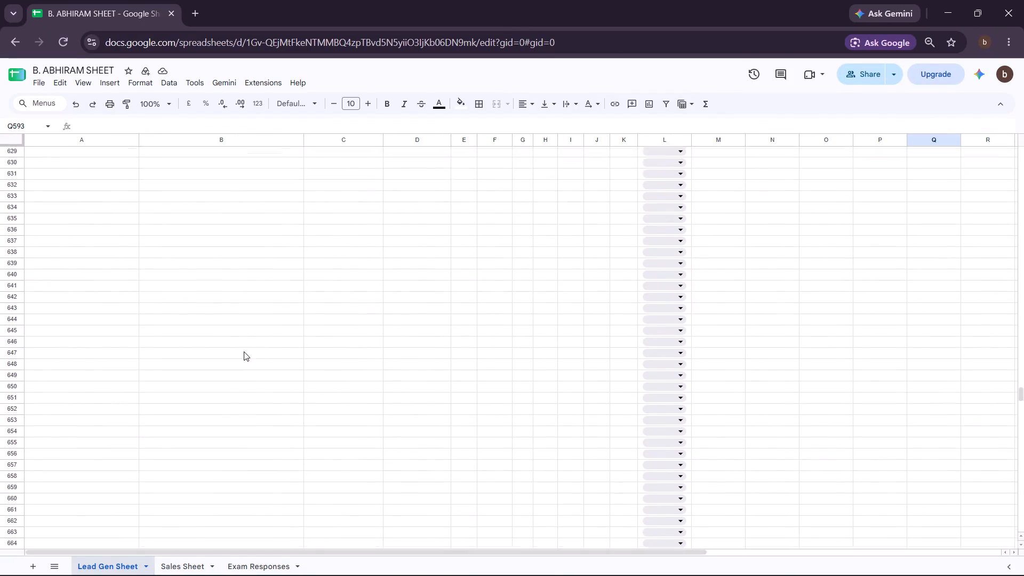
scroll(244, 351, up, 2)
scroll(244, 351, down, 5)
scroll(244, 351, up, 1)
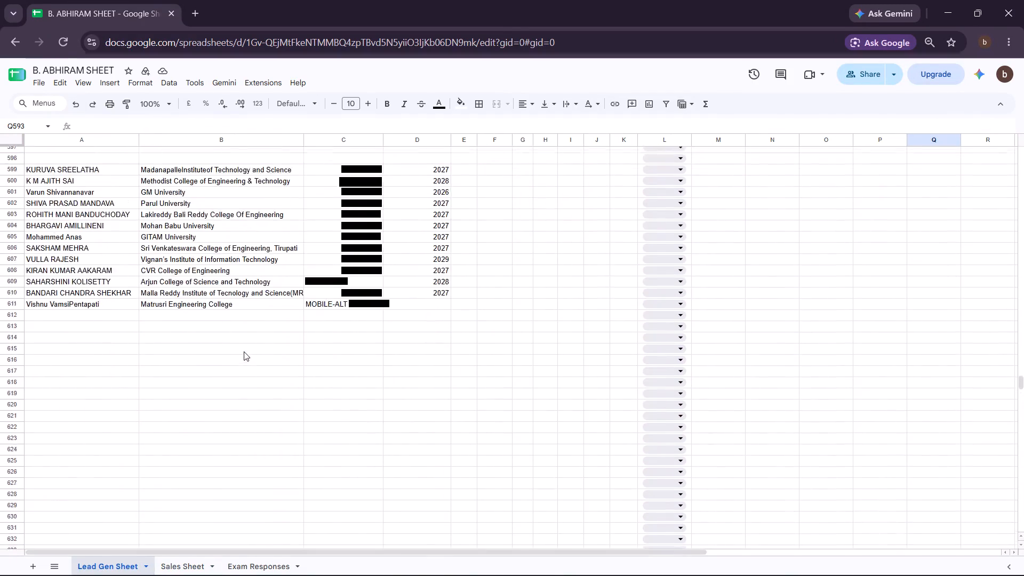
scroll(244, 351, up, 1)
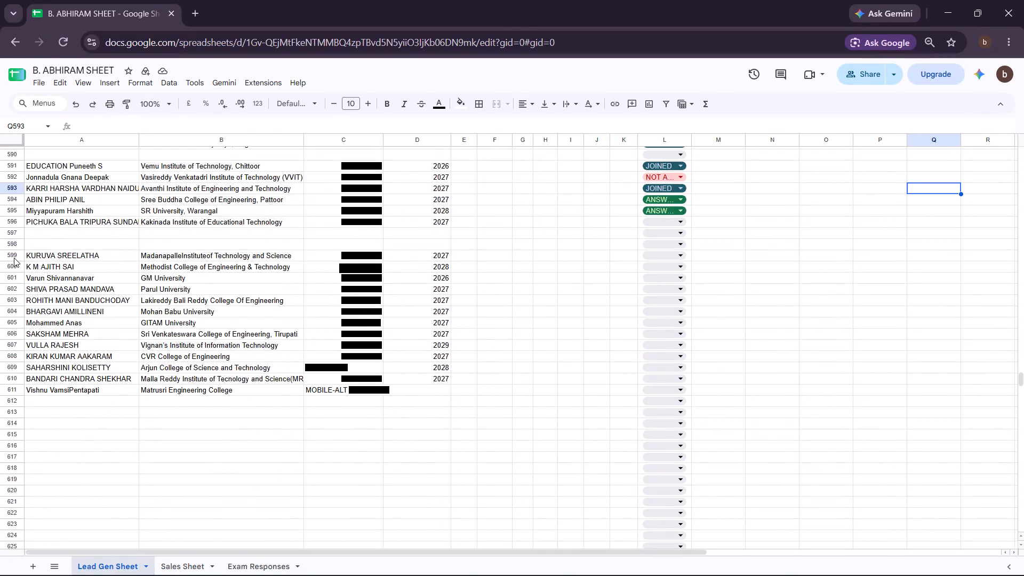
Check the leads in rows 599 and 600 of the Lead Gen Sheet and open the status options for row 599.
click(14, 258)
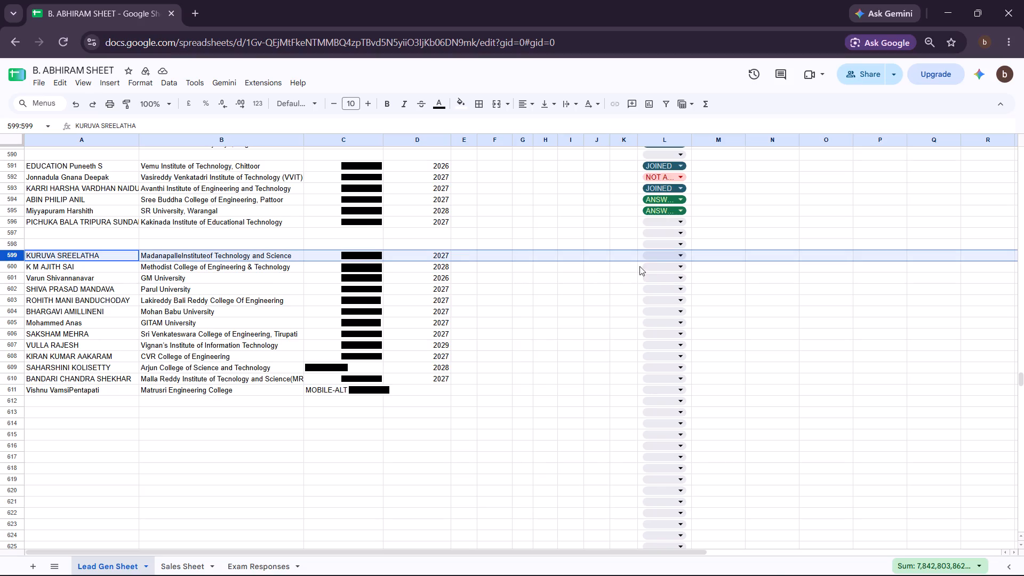
click(655, 258)
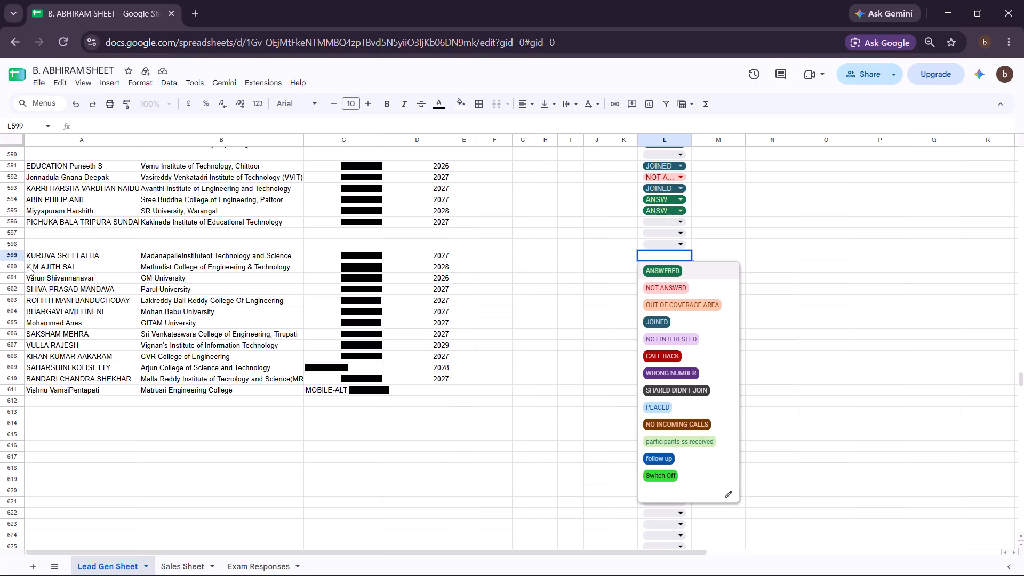
click(12, 267)
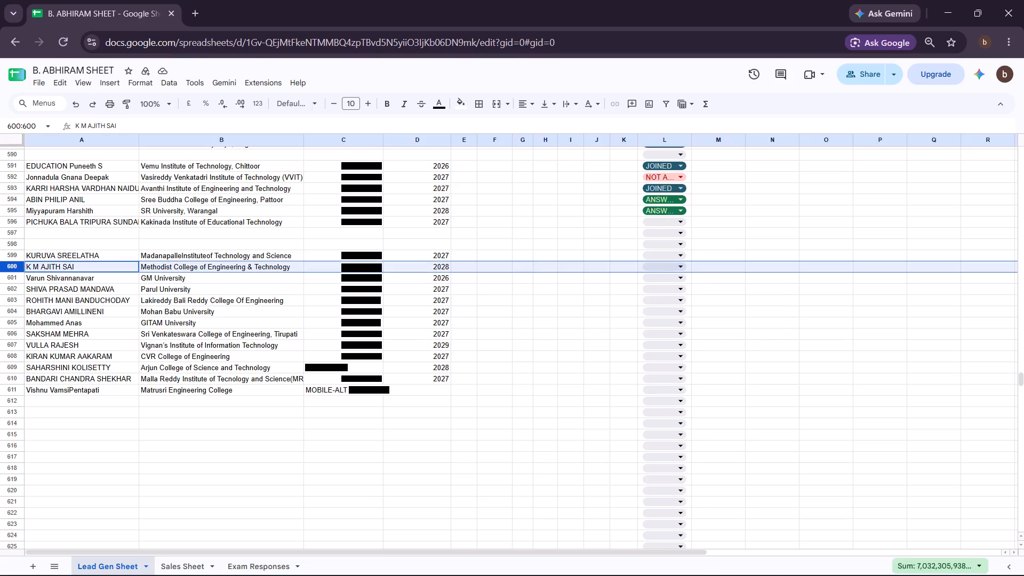
click(7, 254)
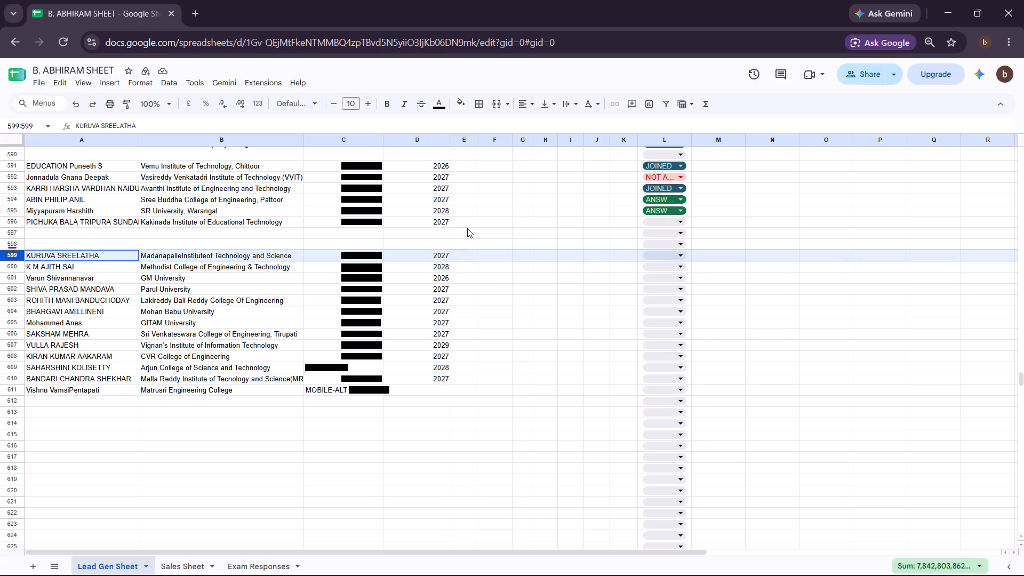
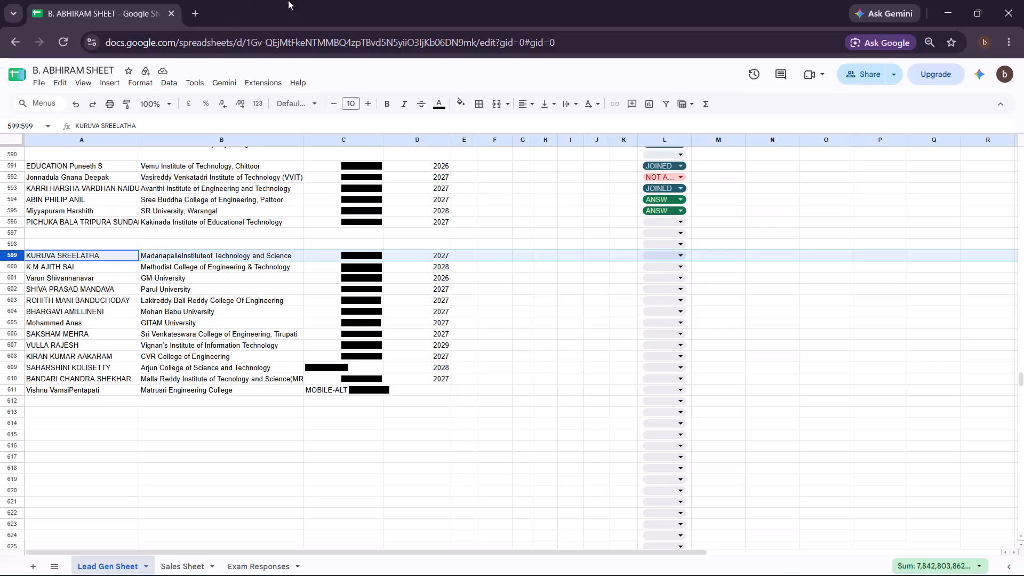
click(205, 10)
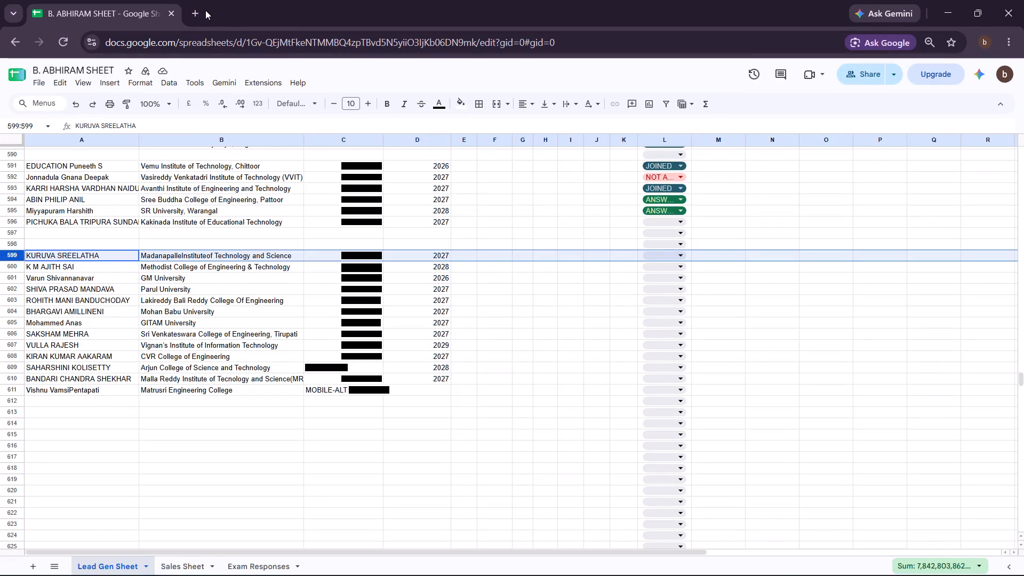
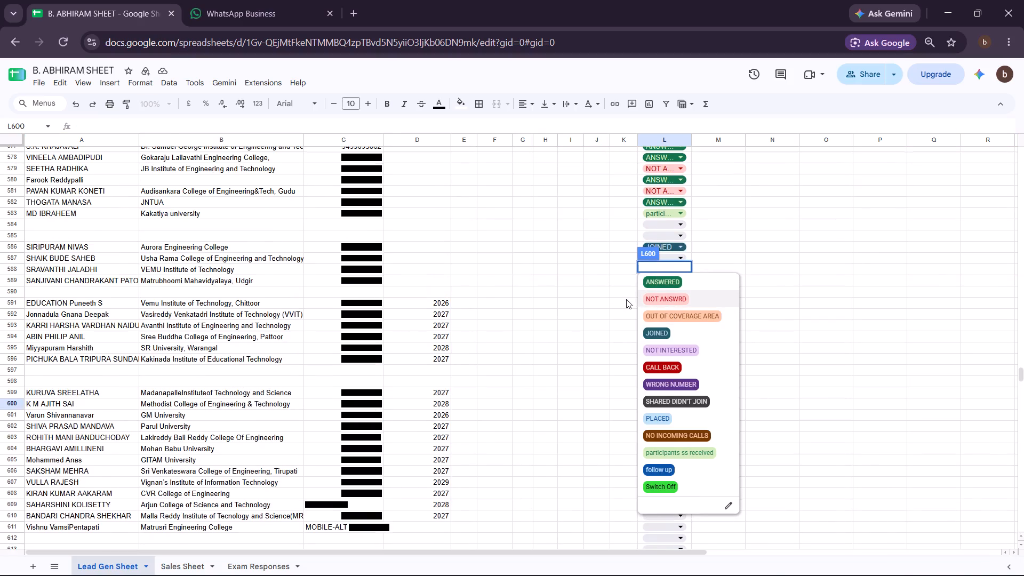
Look through the Lead Gen Sheet's leads and their call statuses, from the newest rows back to about row 551.
scroll(626, 299, down, 3)
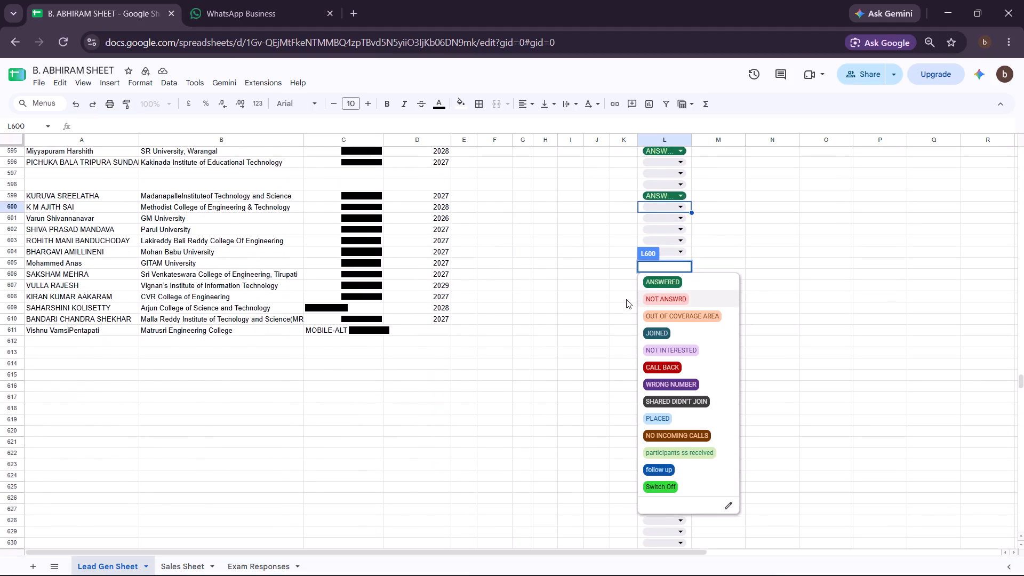
click(654, 217)
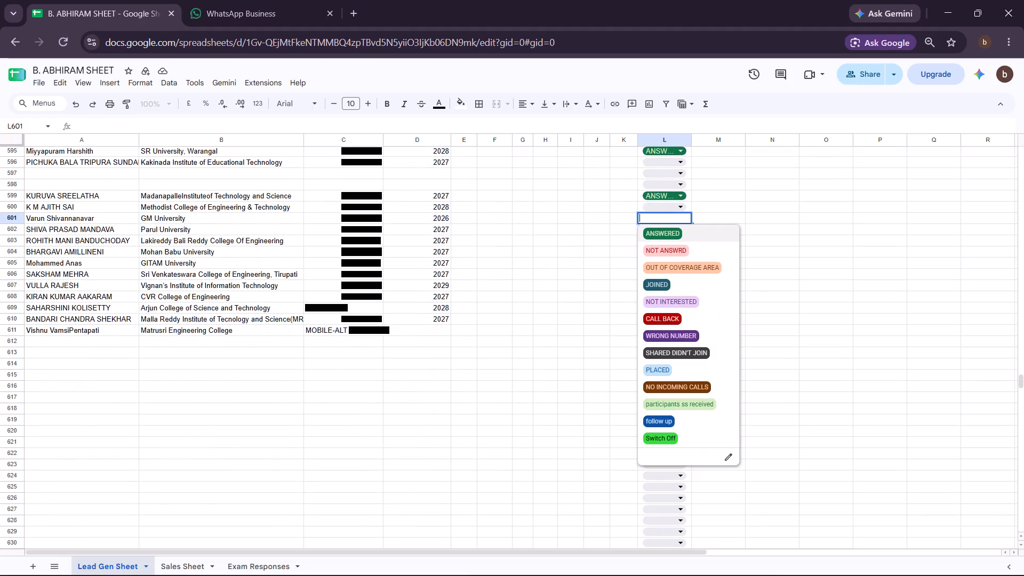
click(623, 218)
scroll(623, 218, up, 2)
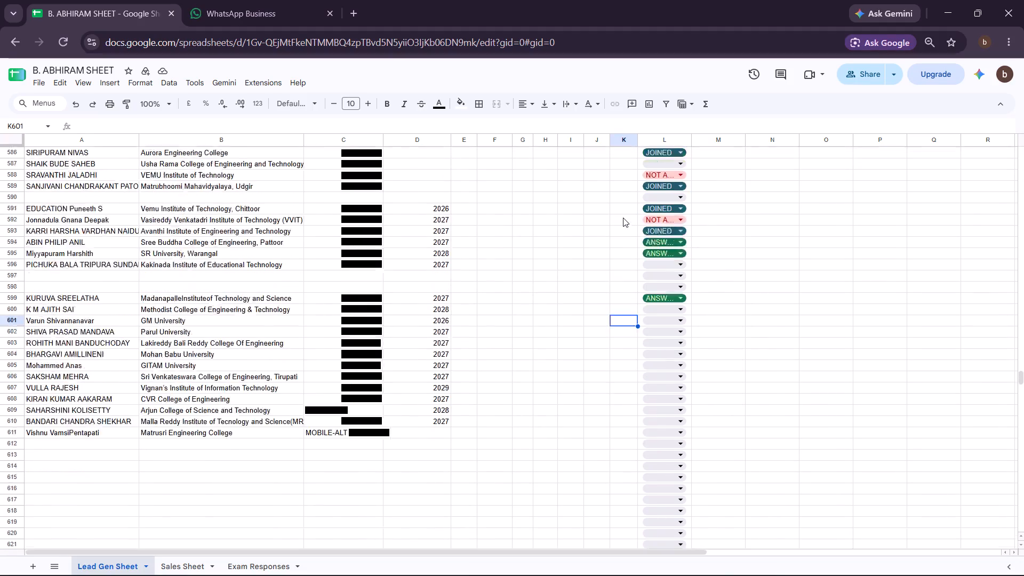
scroll(623, 218, up, 1)
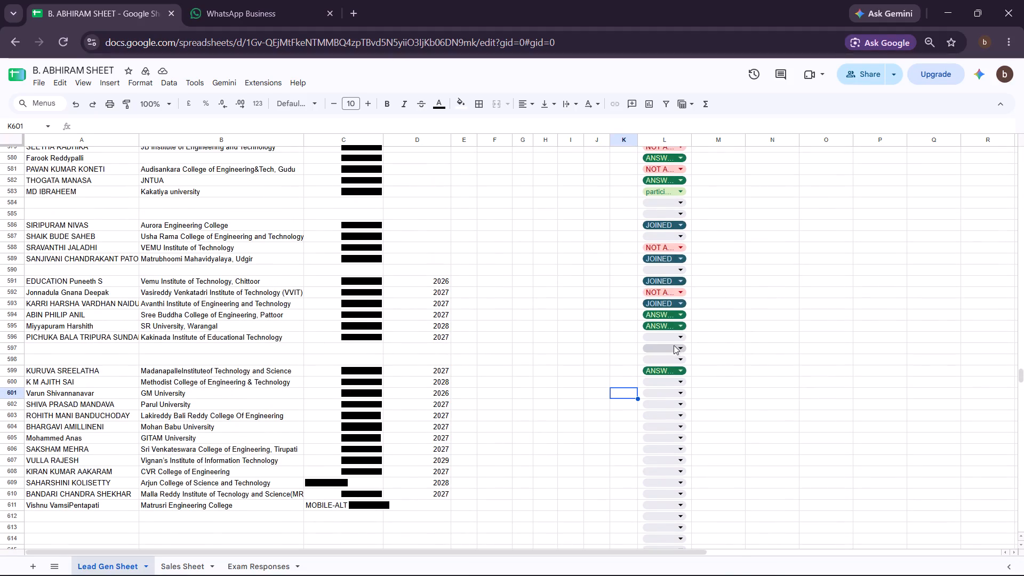
click(674, 345)
scroll(674, 345, up, 4)
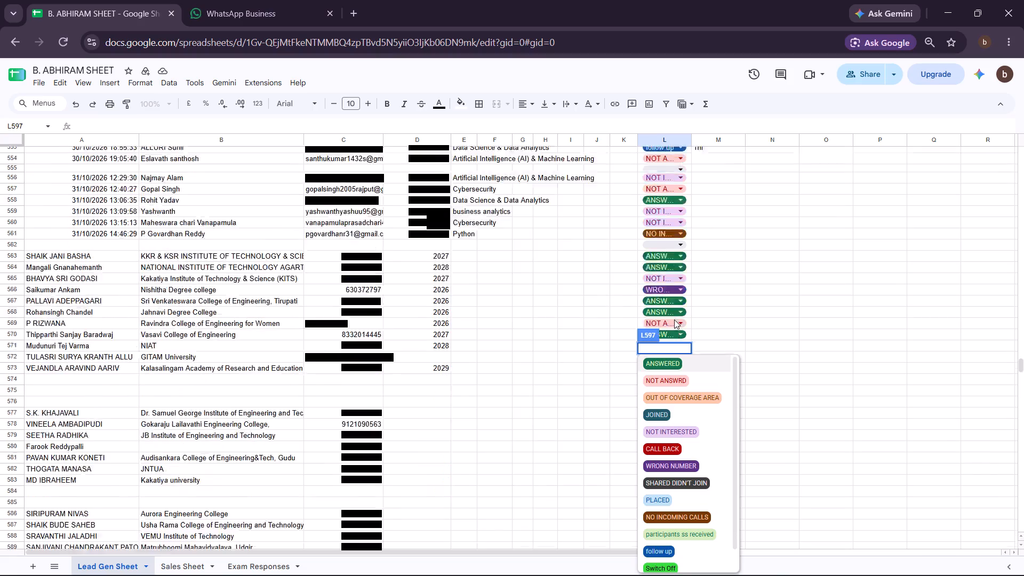
scroll(674, 319, up, 1)
scroll(674, 319, down, 3)
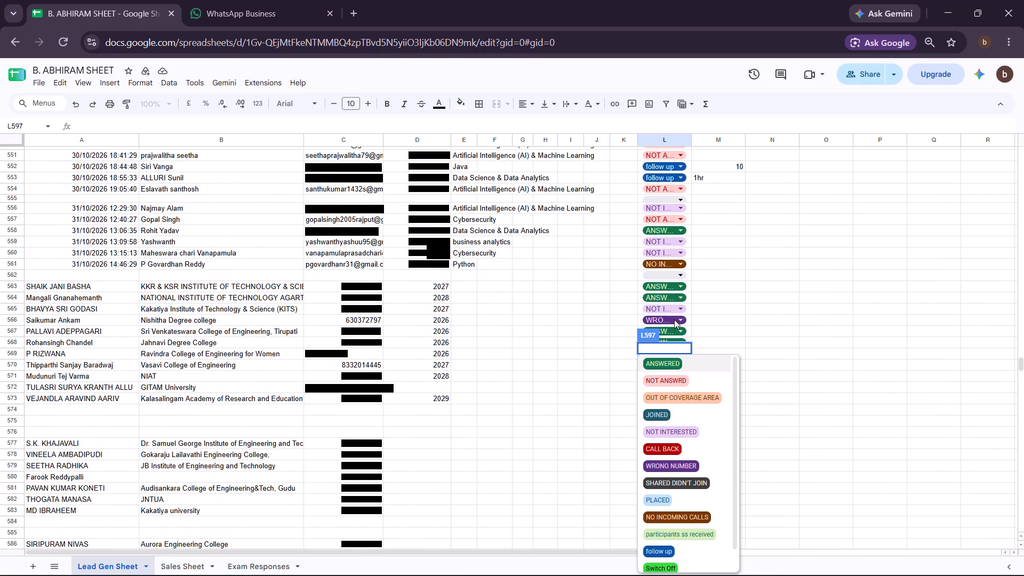
click(671, 321)
scroll(671, 321, down, 2)
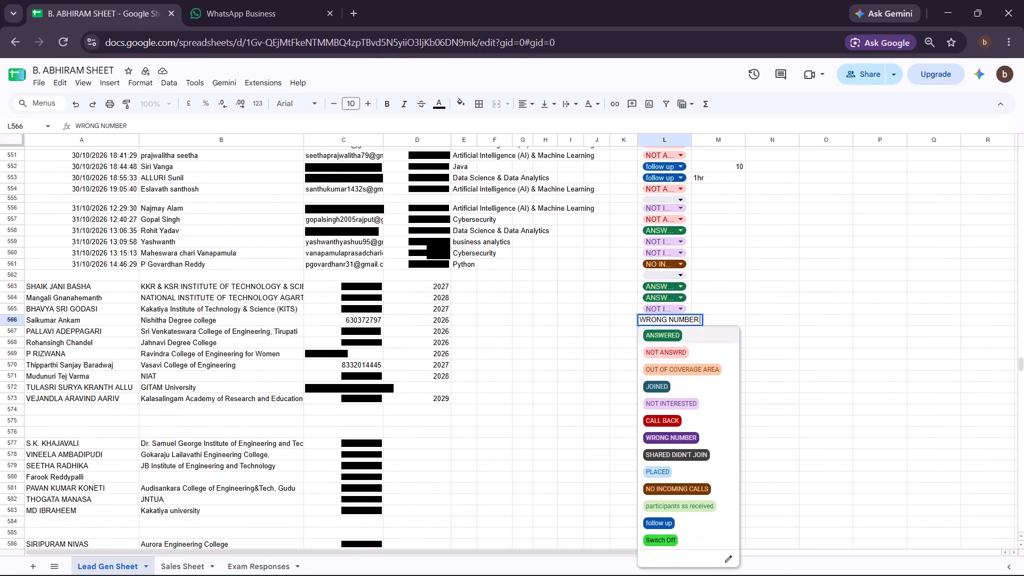
click(714, 300)
Set the call status of the lead in row 600 of the Lead Gen Sheet to NOT ANSWRD.
scroll(714, 300, down, 4)
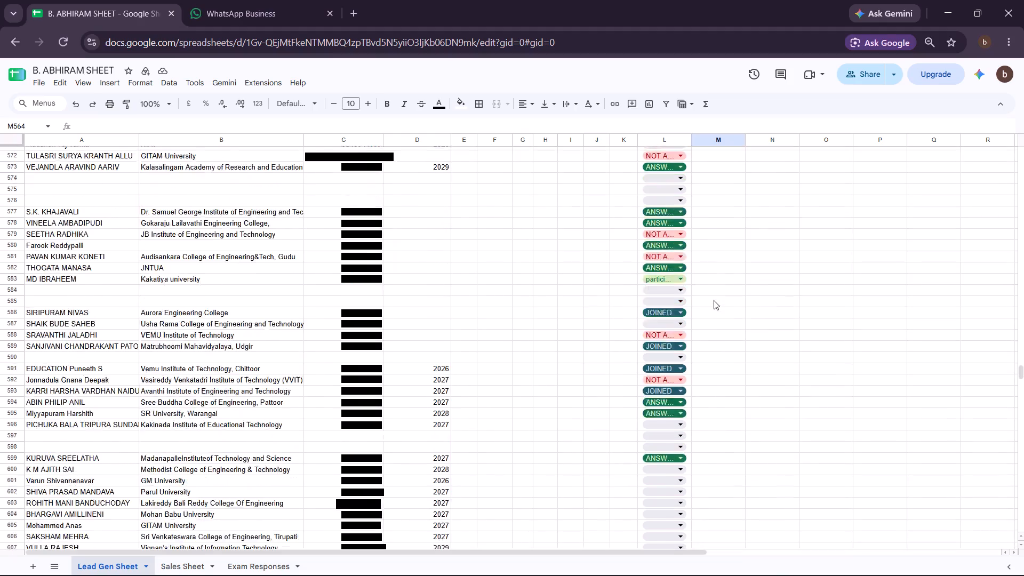
scroll(714, 300, down, 1)
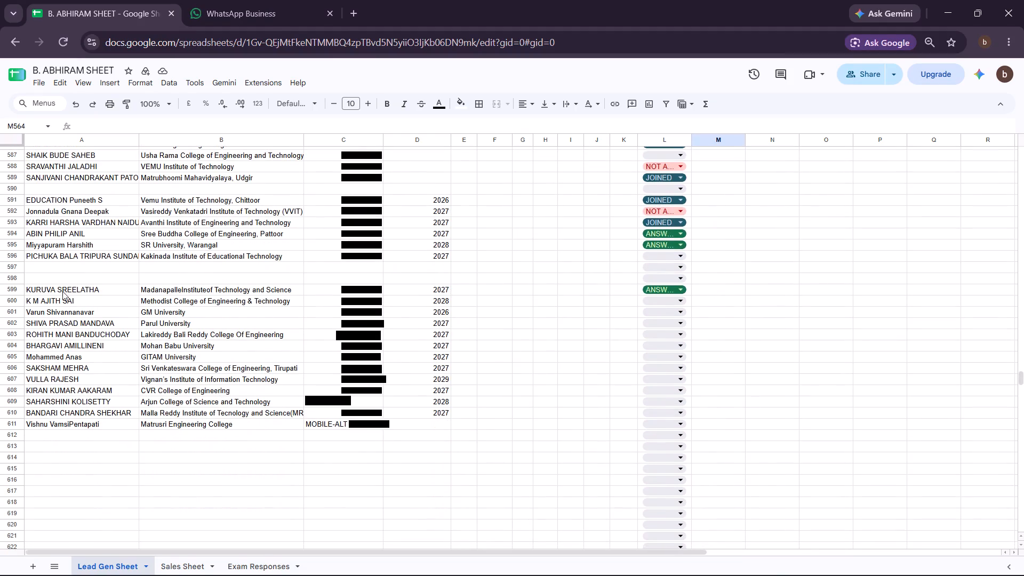
click(10, 300)
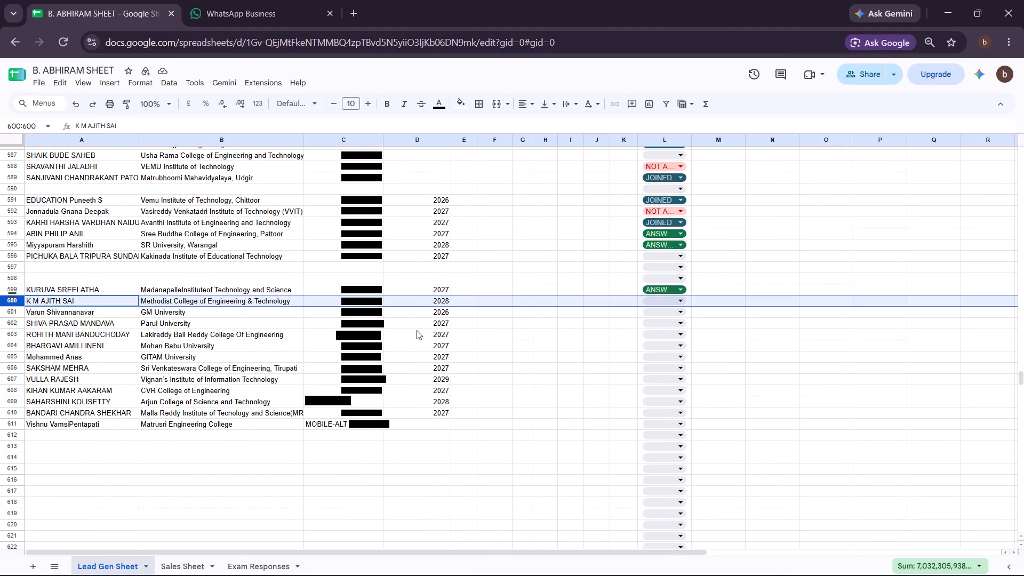
click(671, 302)
click(658, 329)
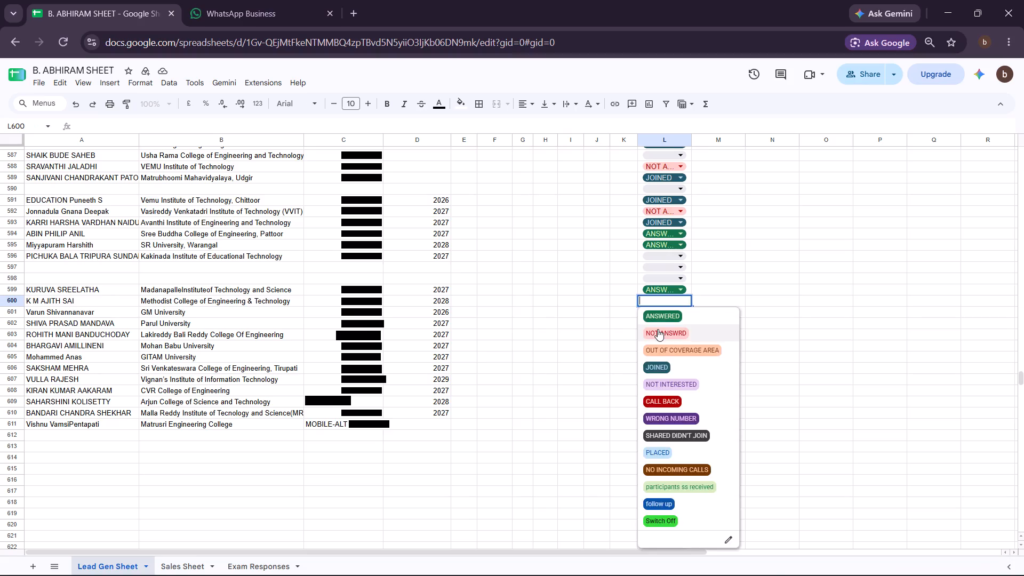
Highlight the lead entry in row 601 of the Lead Gen Sheet to check it.
click(12, 310)
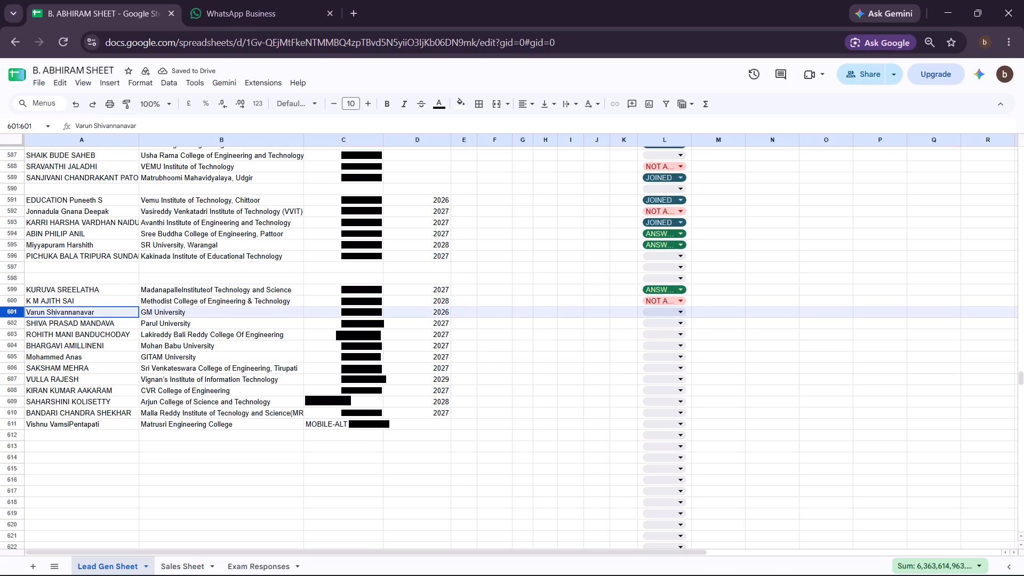
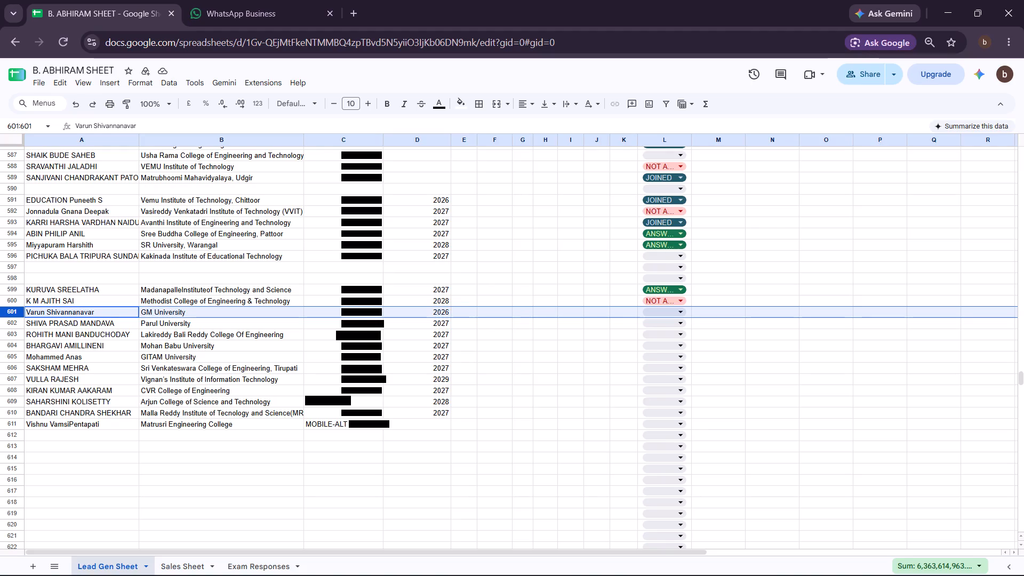
Highlight the lead entry in row 602 of the Lead Gen Sheet to check it.
click(385, 319)
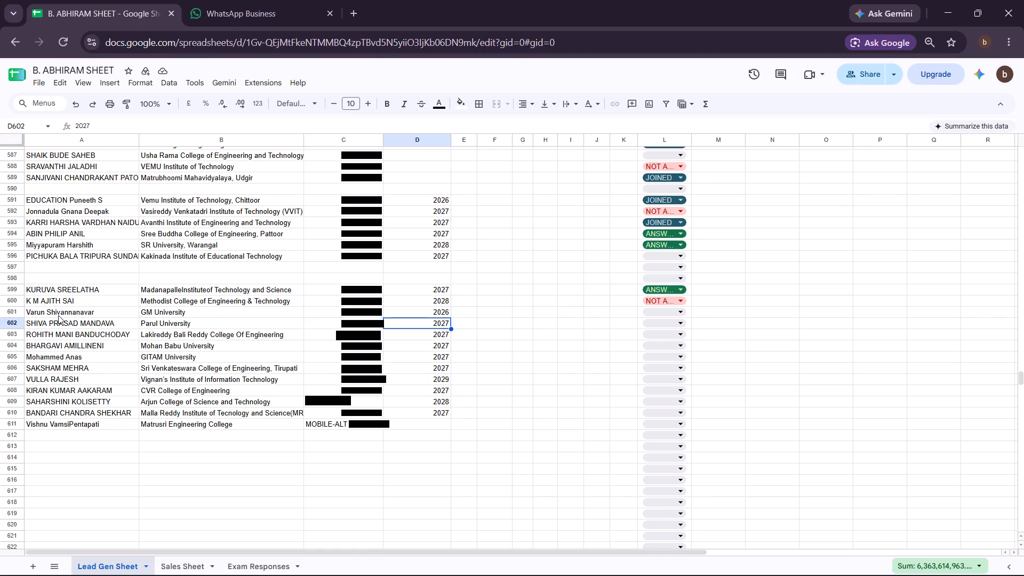
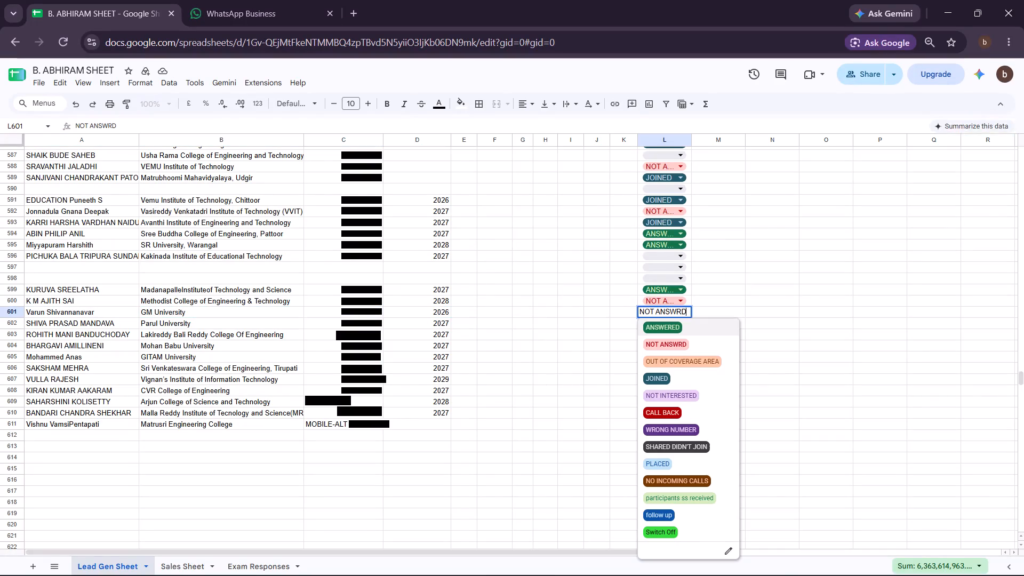
Set the call status of the lead in row 601 of the Lead Gen Sheet to ANSWERED.
click(667, 326)
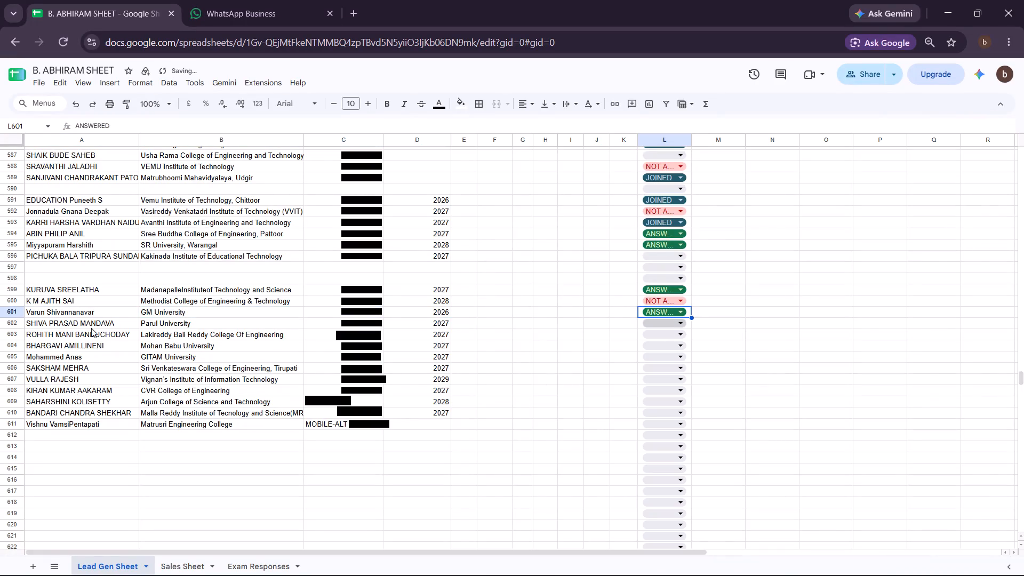
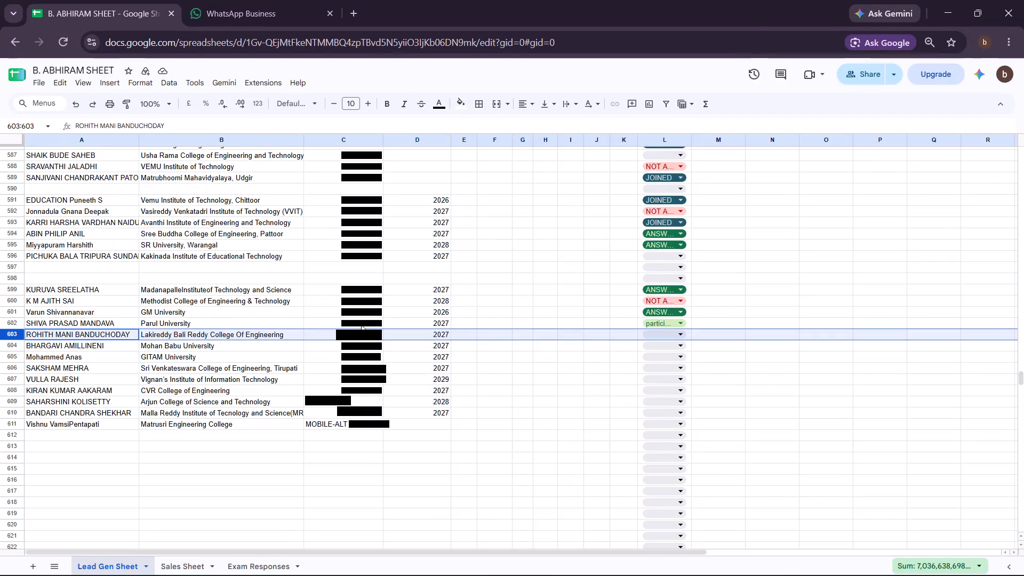
Open the phone number entry of the lead in row 603 of the Lead Gen Sheet to check it.
double_click(364, 335)
double_click(359, 332)
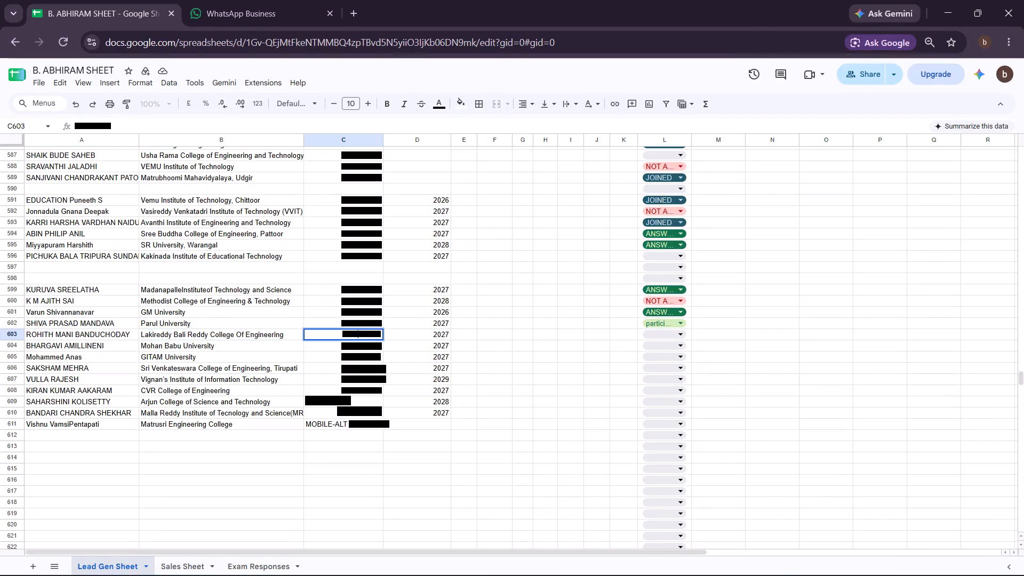
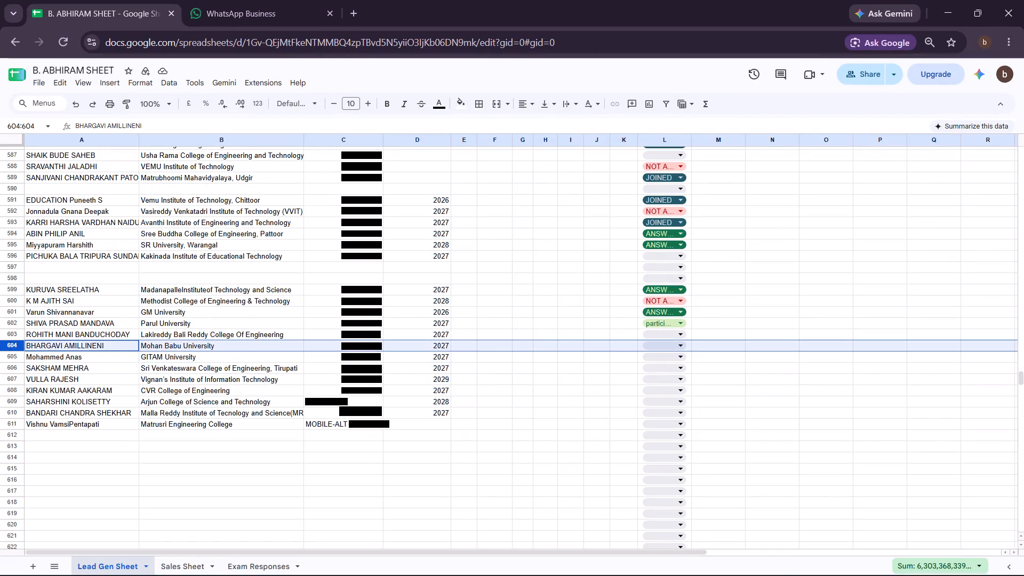
Set the call status of the lead in row 604 of the Lead Gen Sheet to NOT ANSWRD.
click(657, 341)
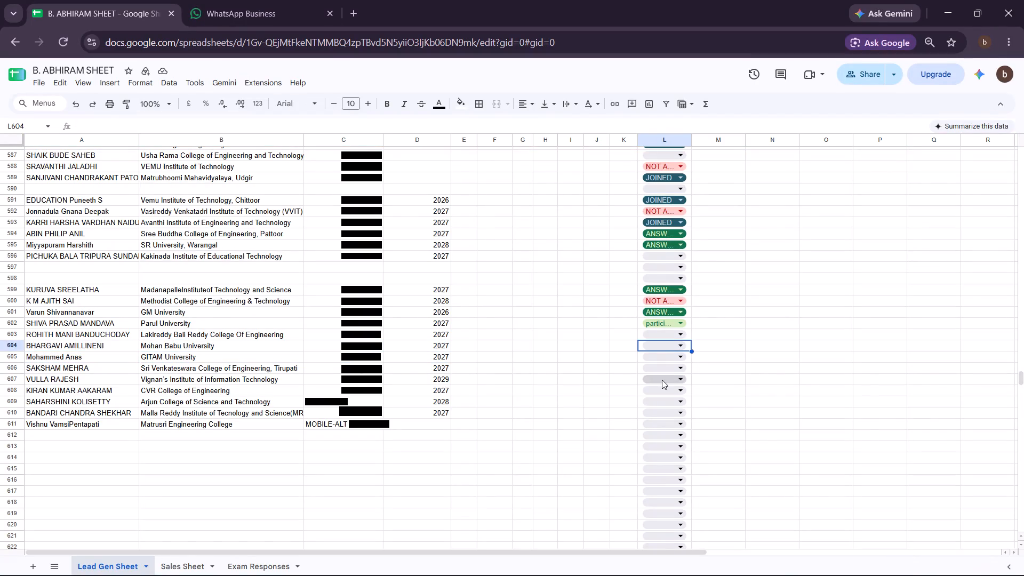
drag(665, 350, 667, 345)
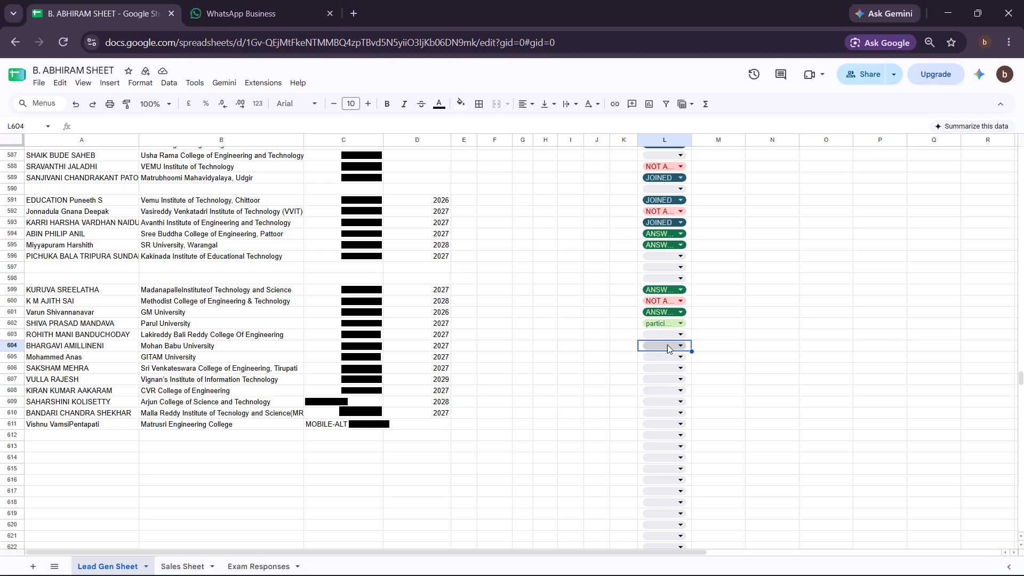
click(667, 345)
click(677, 375)
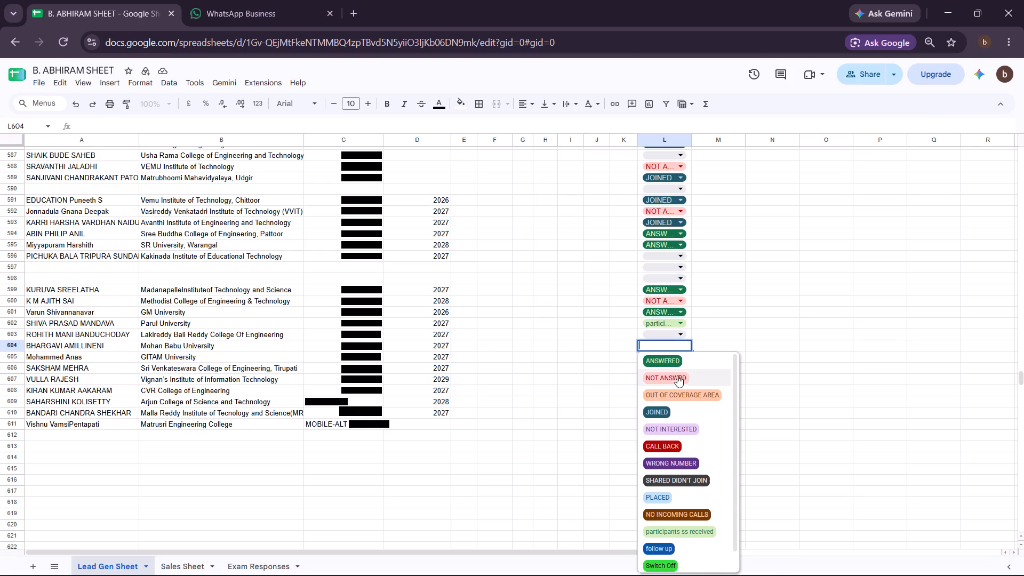
Set the call status of the lead in row 603 of the Lead Gen Sheet to NOT ANSWRD.
click(666, 335)
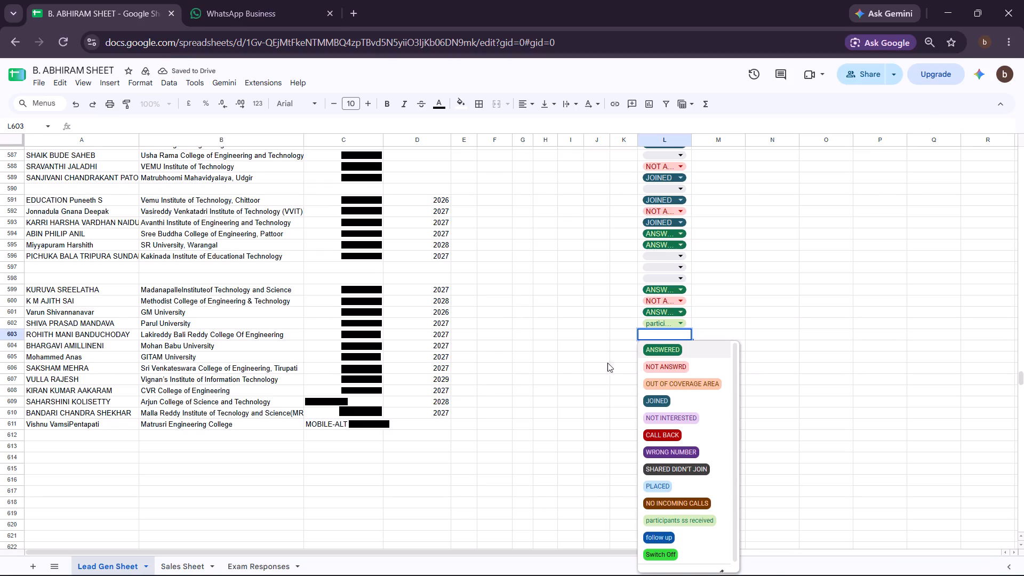
click(654, 364)
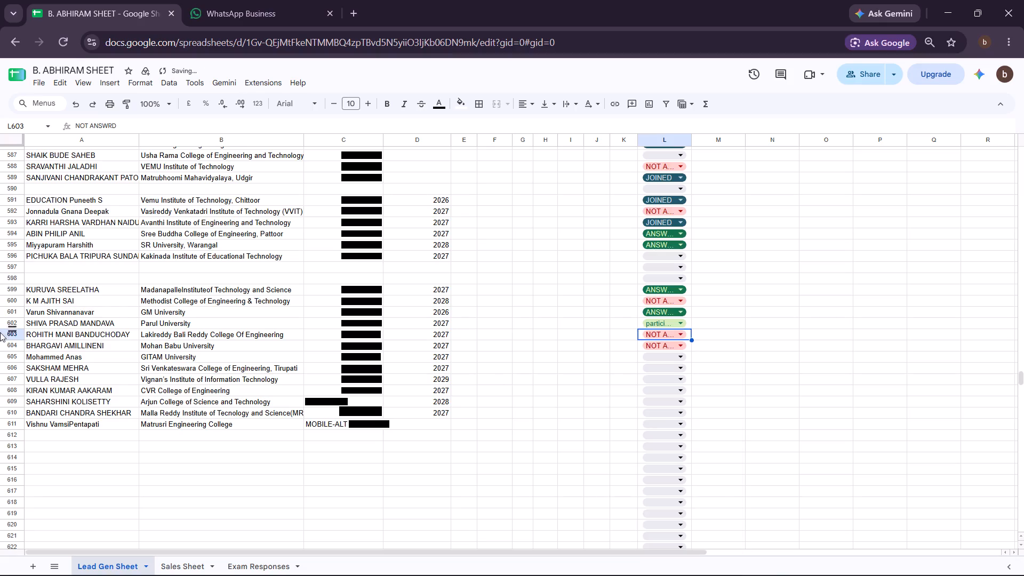
Highlight the lead entries in rows 605 and 606 of the Lead Gen Sheet one after the other to check them.
click(14, 356)
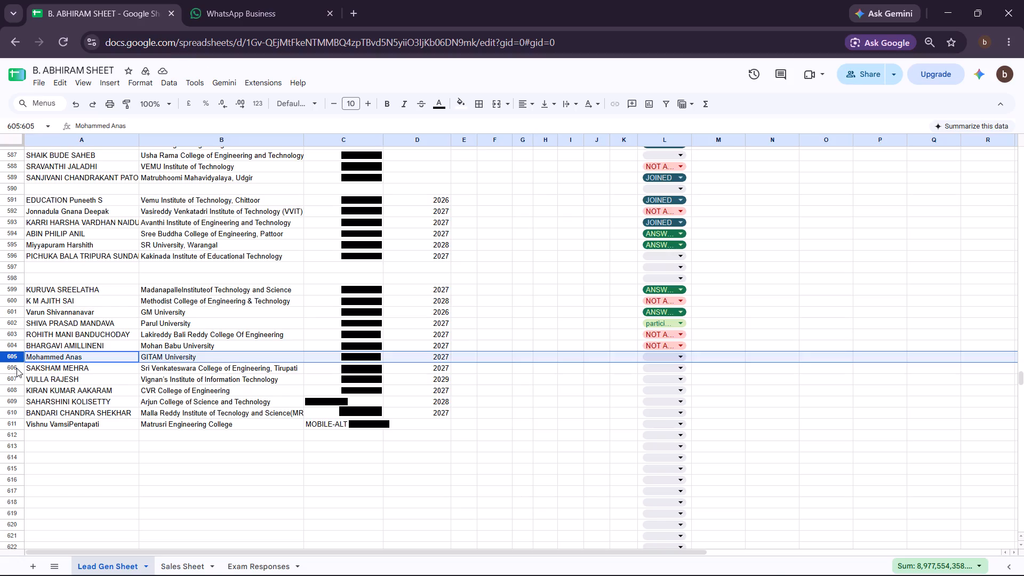
click(17, 369)
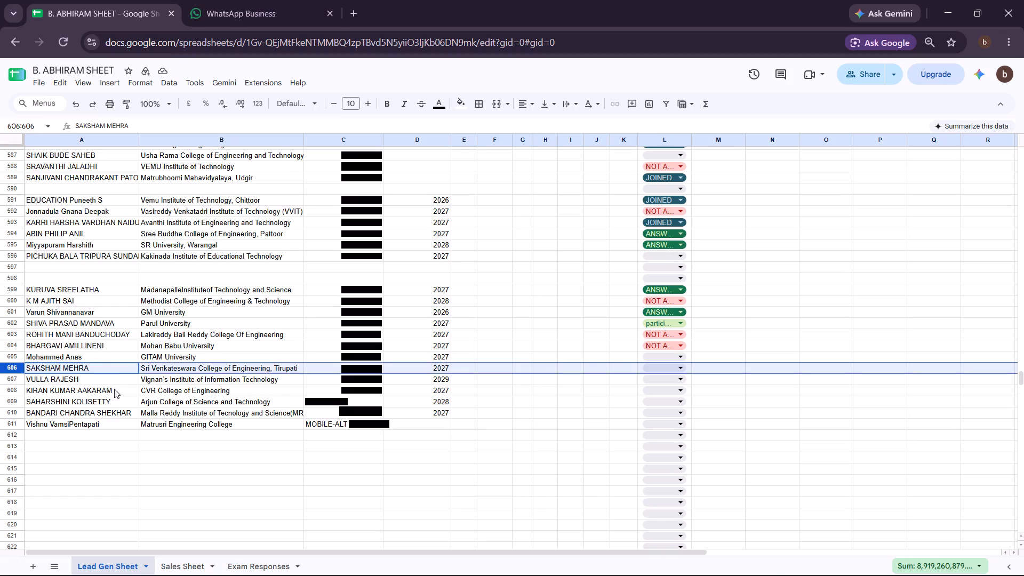
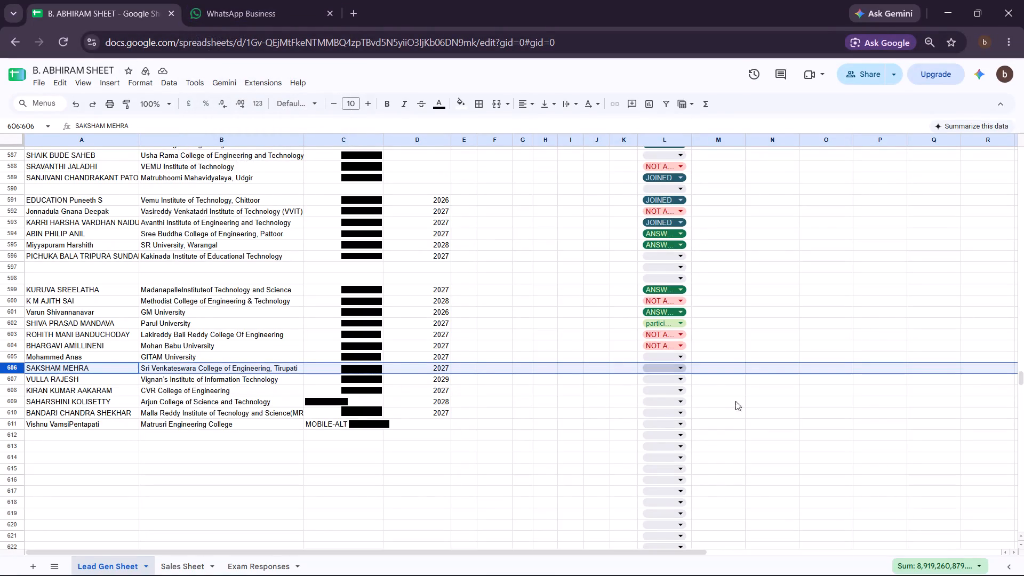
Set the call status of the lead in row 606 of the Lead Gen Sheet to NOT ANSWRD.
click(671, 370)
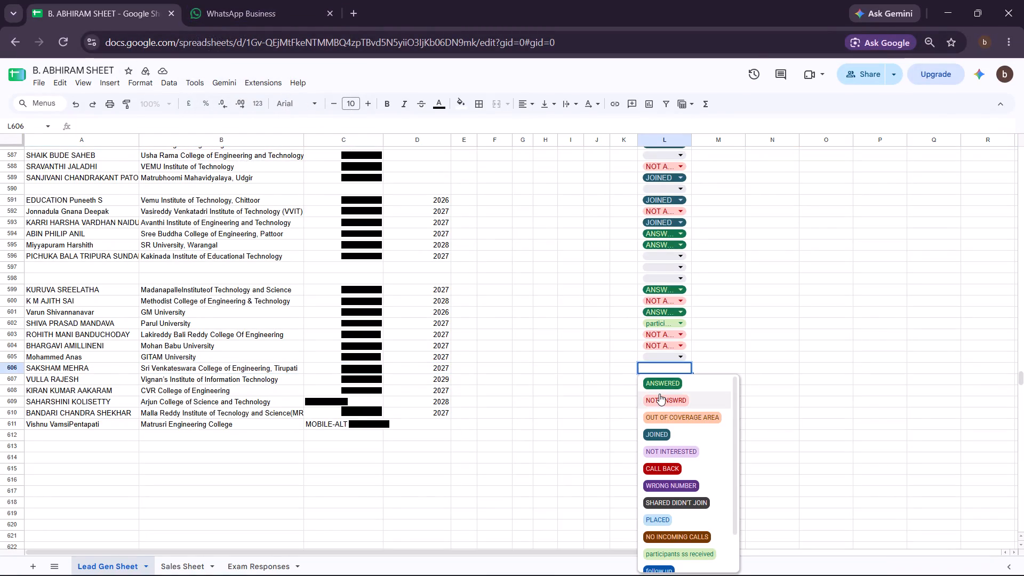
click(659, 394)
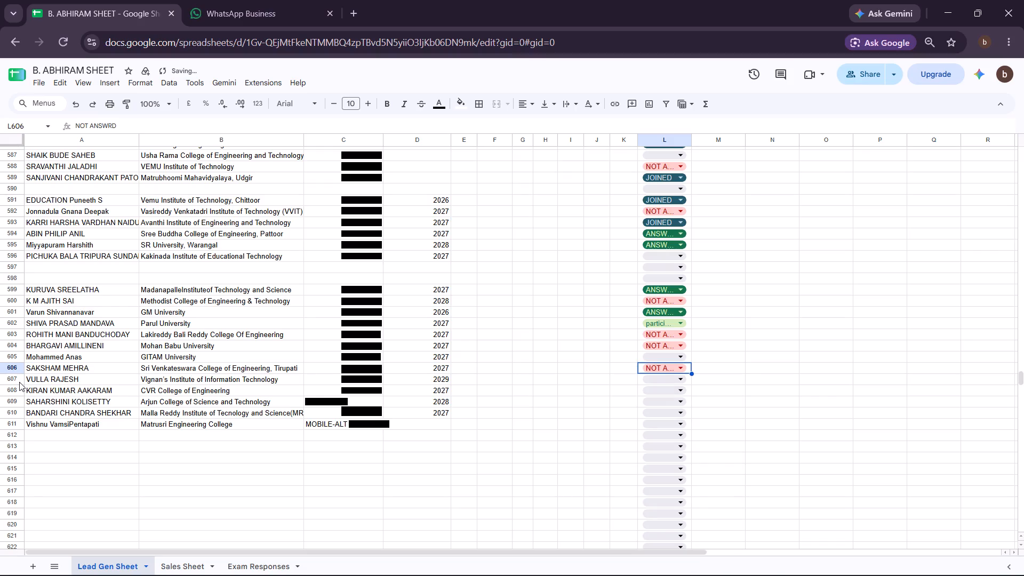
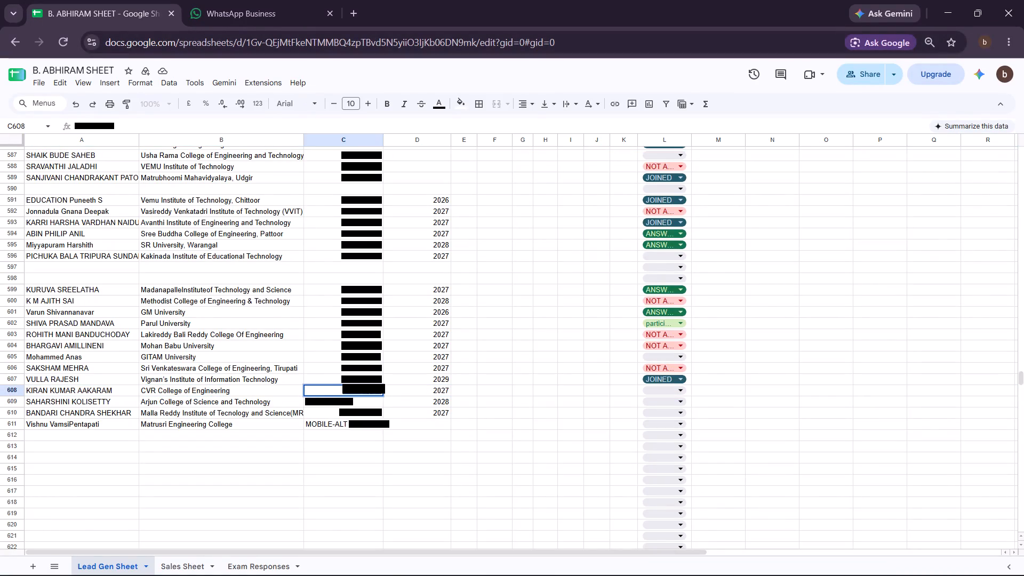
Open the call status options for the lead in row 608 of the Lead Gen Sheet.
click(665, 390)
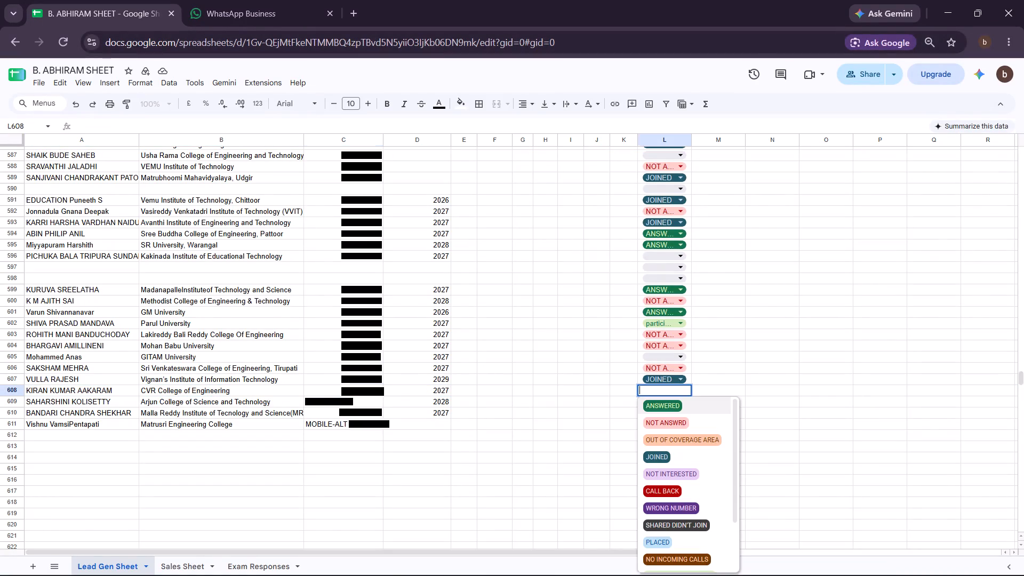
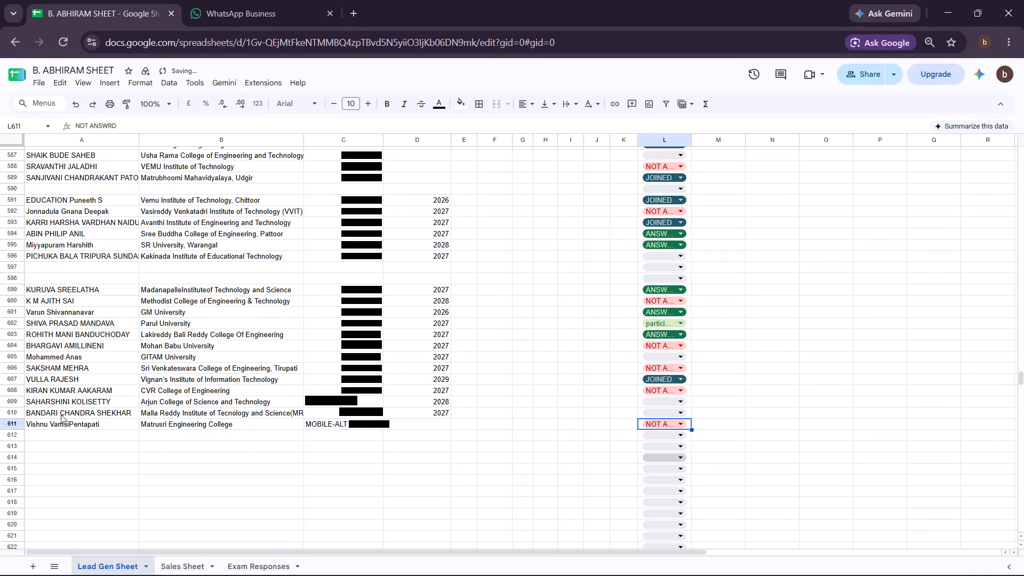
Highlight the whole lead entry in row 610 of the Lead Gen Sheet to check it.
click(15, 414)
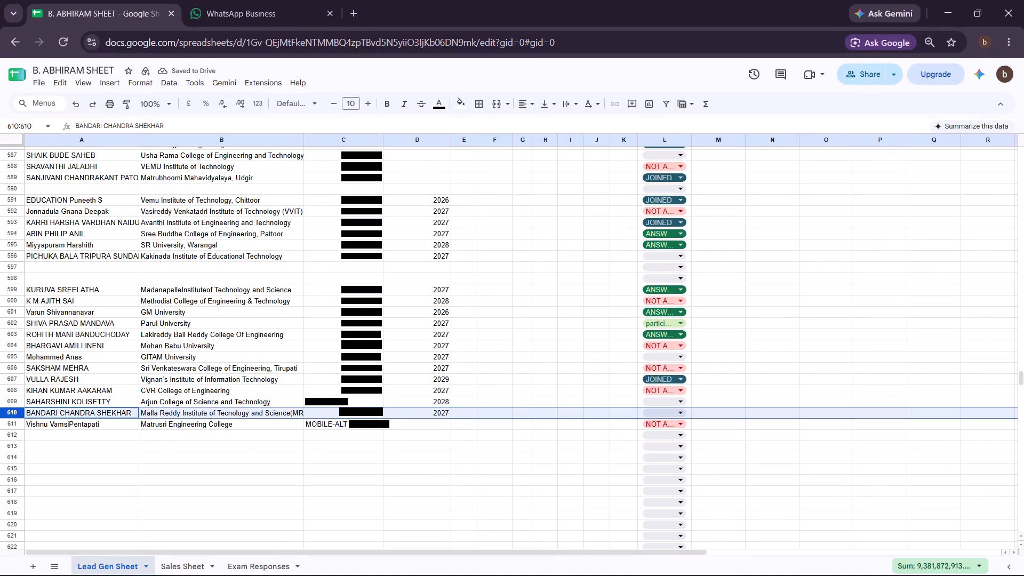
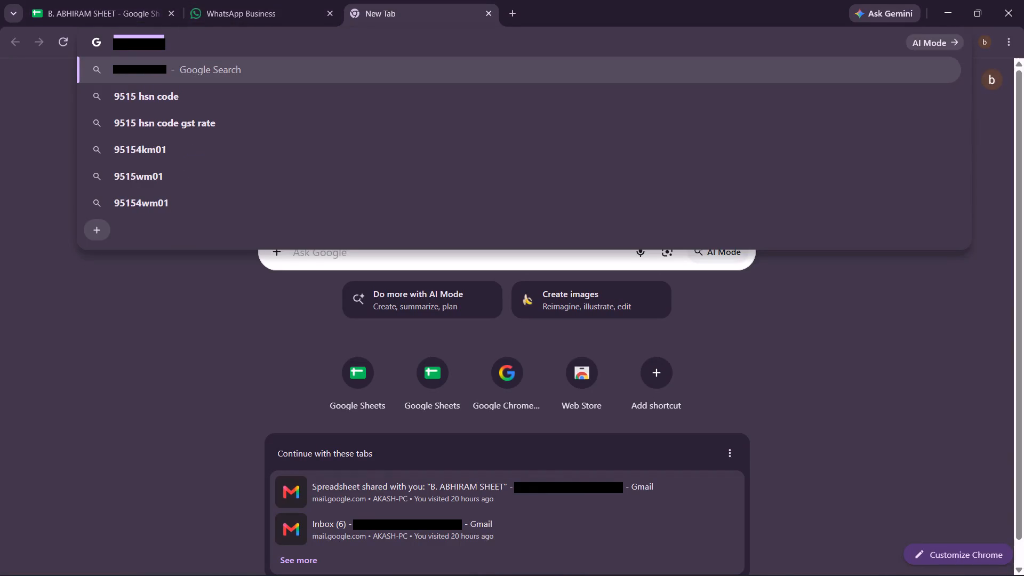
Copy the lead's phone number that is entered in the new browser tab.
key(ctrl+c)
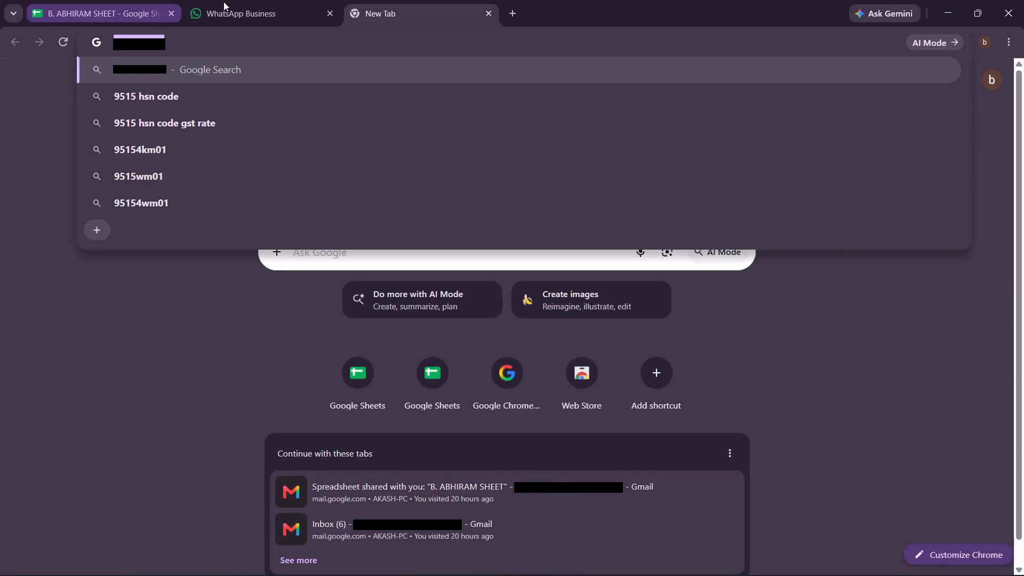